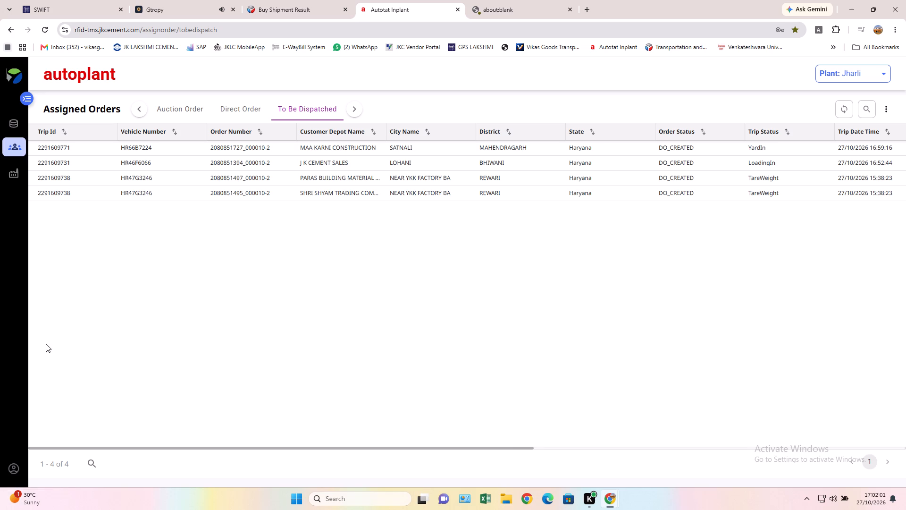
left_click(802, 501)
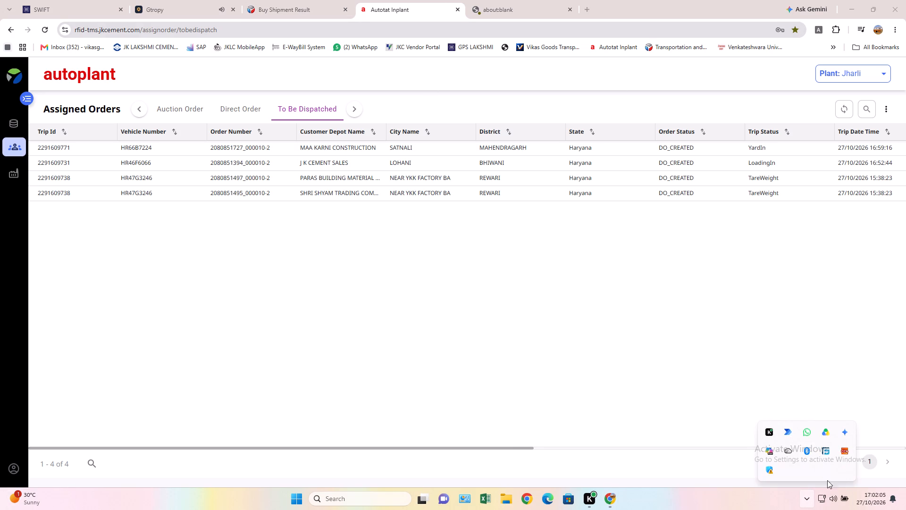
Examine the Windows quick settings and the list of available cast displays.
left_click(820, 500)
left_click_drag(831, 499, 827, 499)
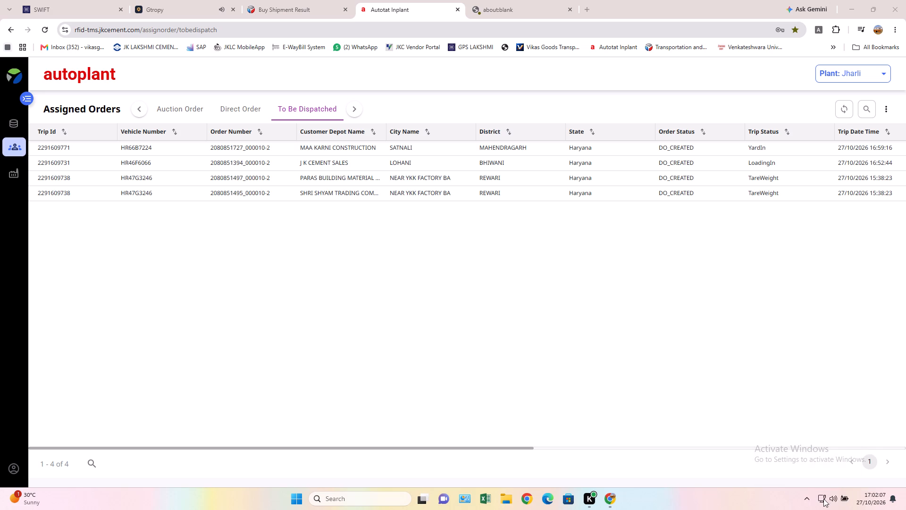
left_click(822, 499)
left_click(820, 499)
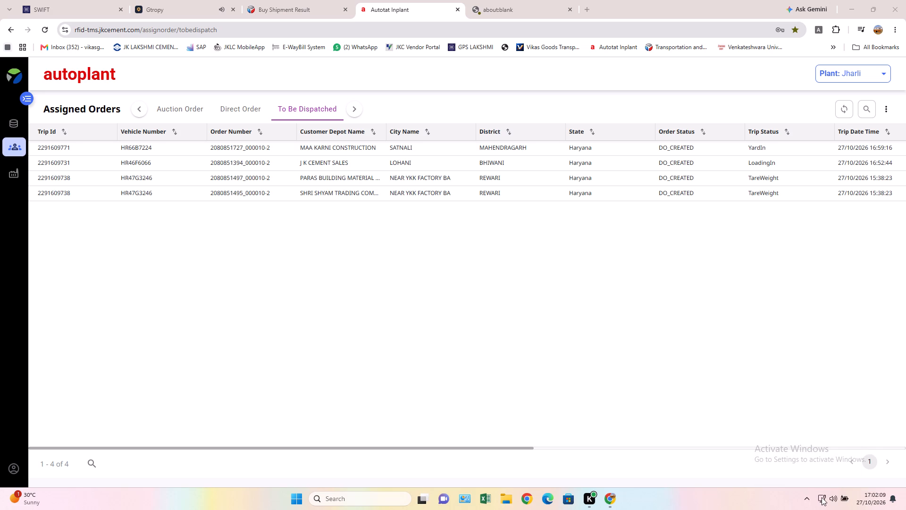
triple_click(822, 497)
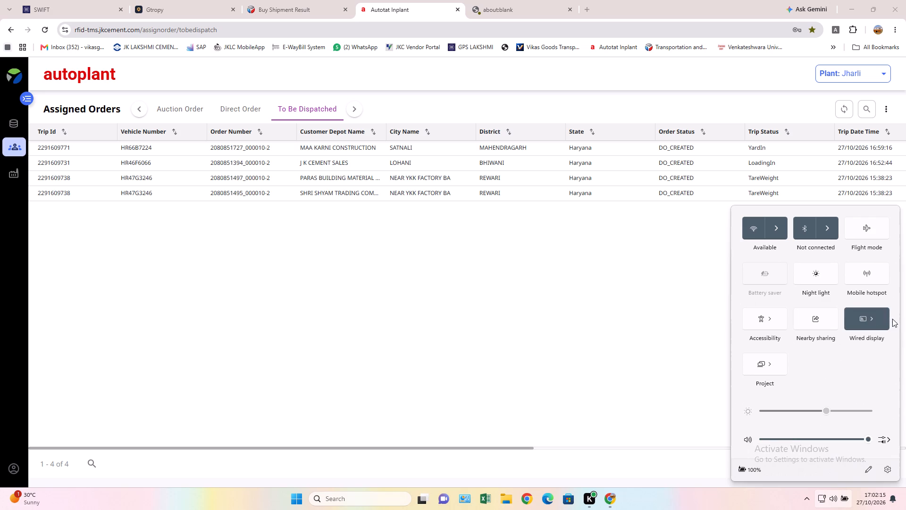
left_click(861, 323)
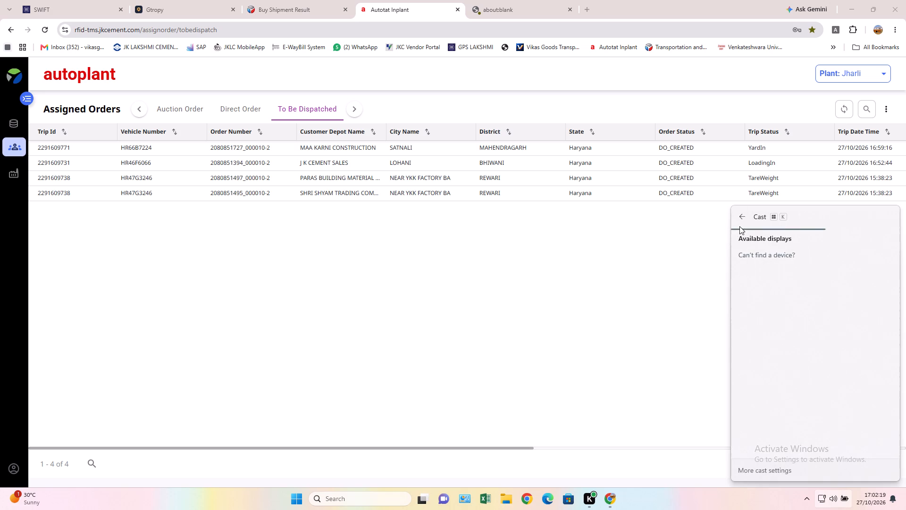
left_click(741, 216)
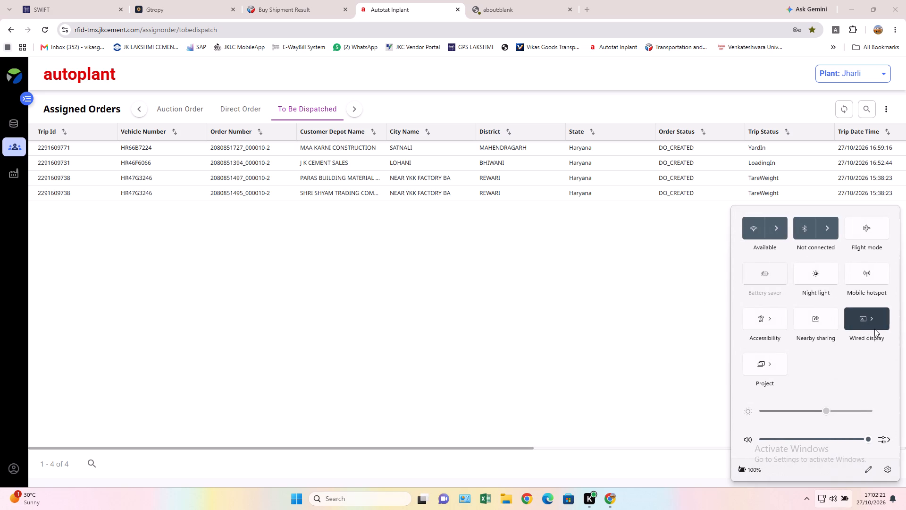
scroll(800, 329, "down", 3)
scroll(797, 327, "up", 2)
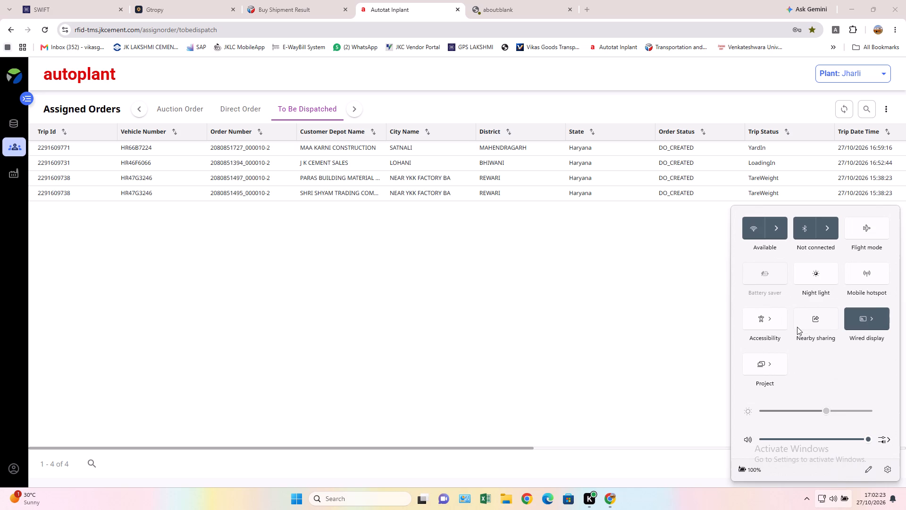
scroll(797, 327, "up", 1)
left_click(639, 285)
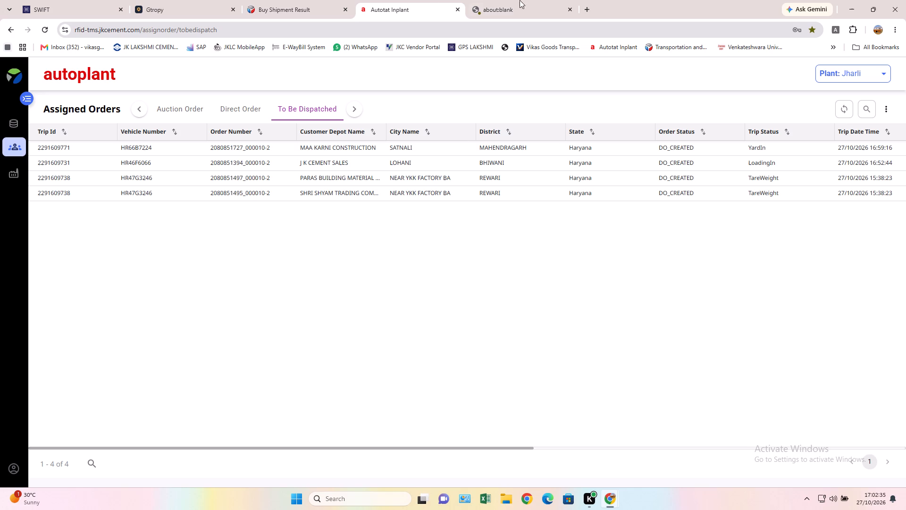
Close the about:blank browser tab.
left_click(572, 8)
Open the Vikas Goods Transport site in a new browser tab.
left_click(470, 13)
left_click(544, 41)
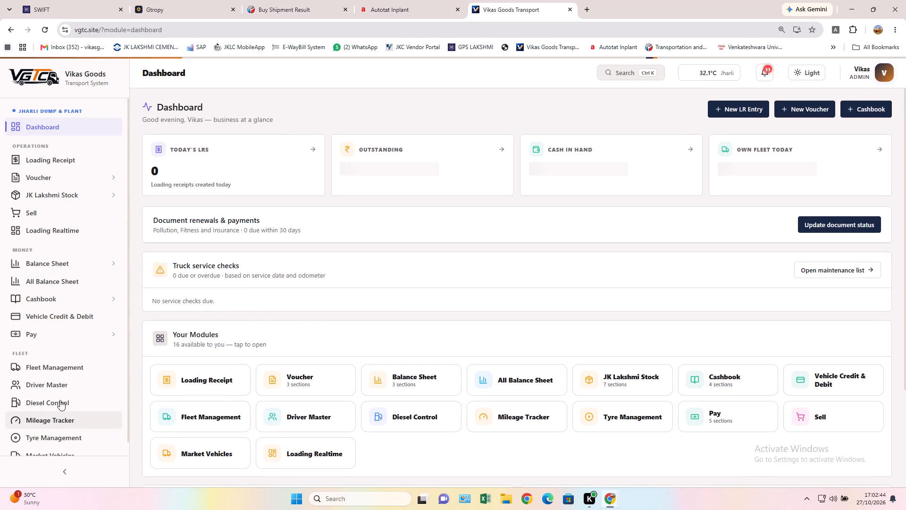
Go to the Cash Outs section of the Cashbook module.
scroll(60, 397, "down", 5)
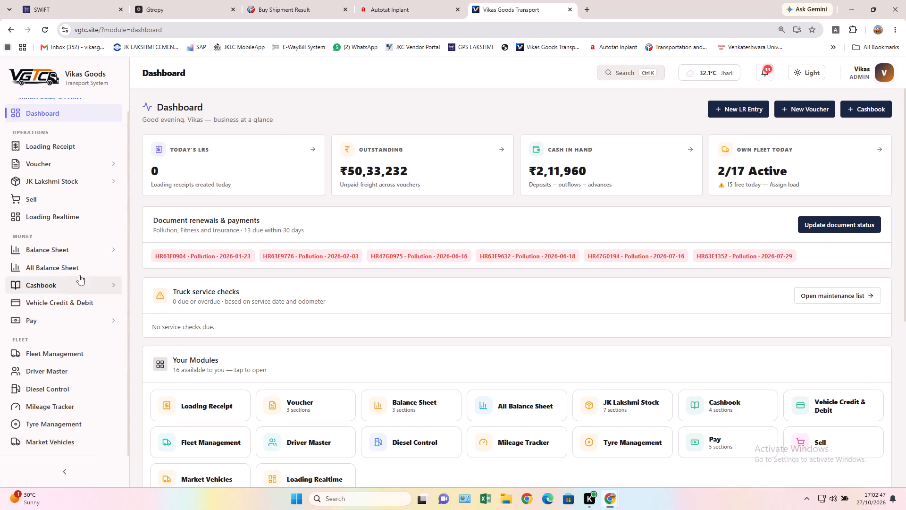
scroll(80, 267, "up", 5)
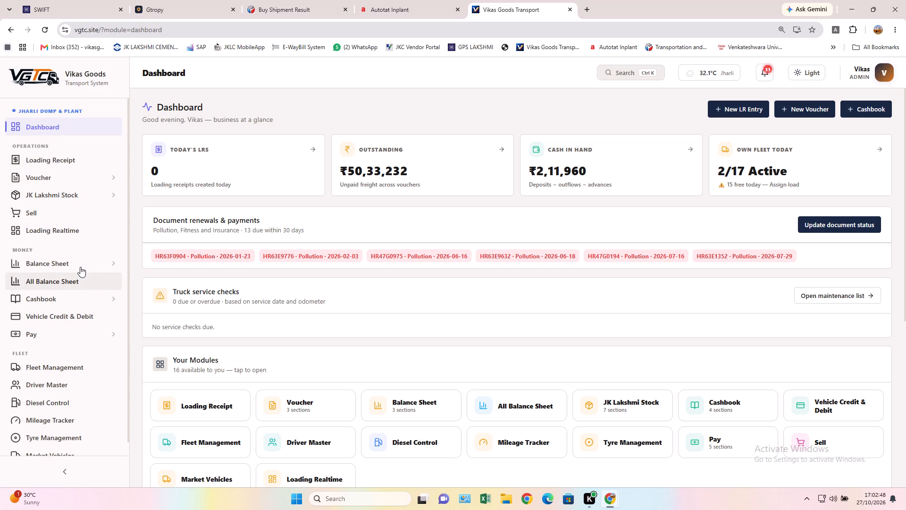
scroll(55, 341, "down", 2)
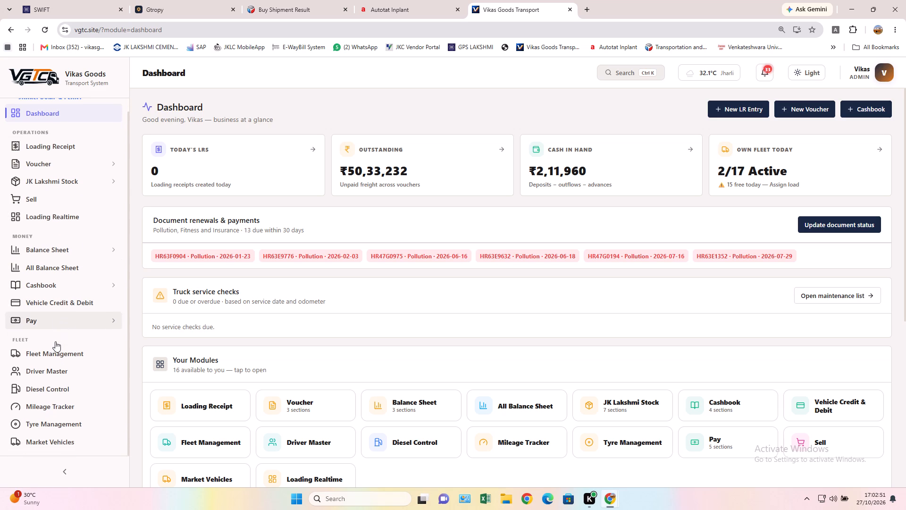
scroll(55, 341, "down", 2)
left_click(76, 285)
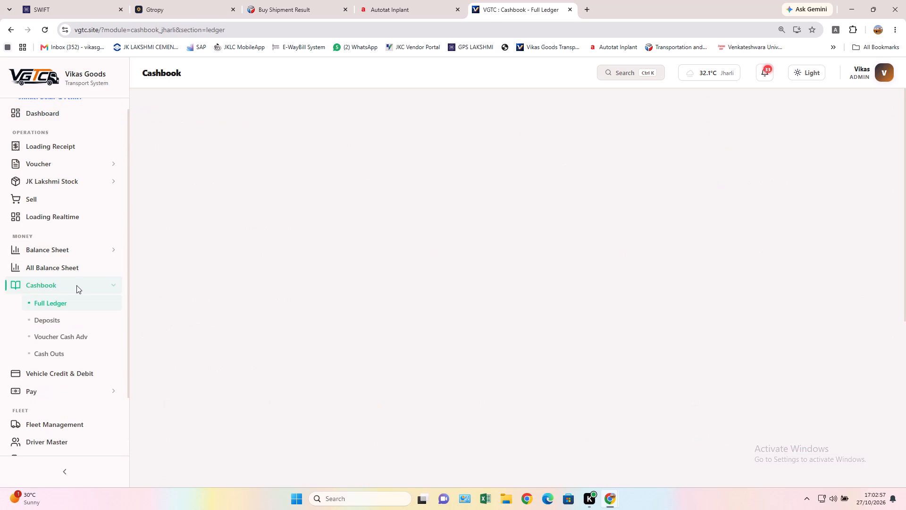
left_click(61, 355)
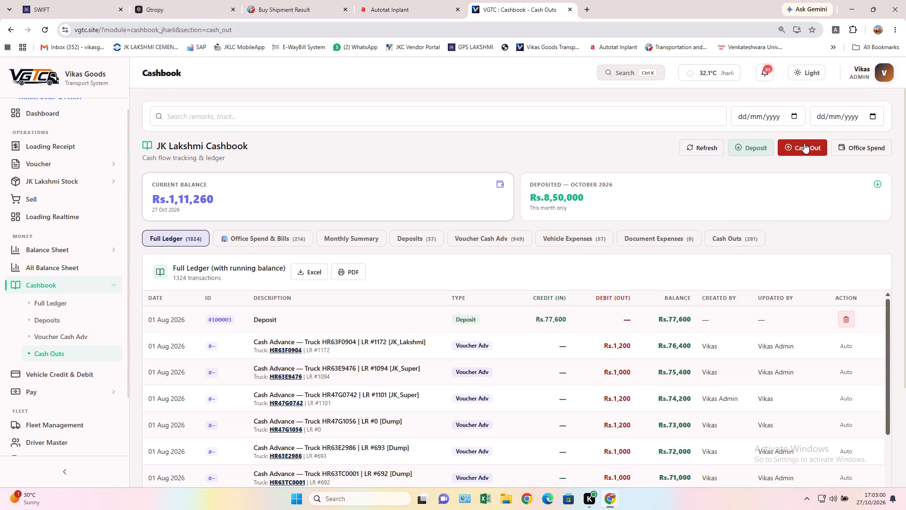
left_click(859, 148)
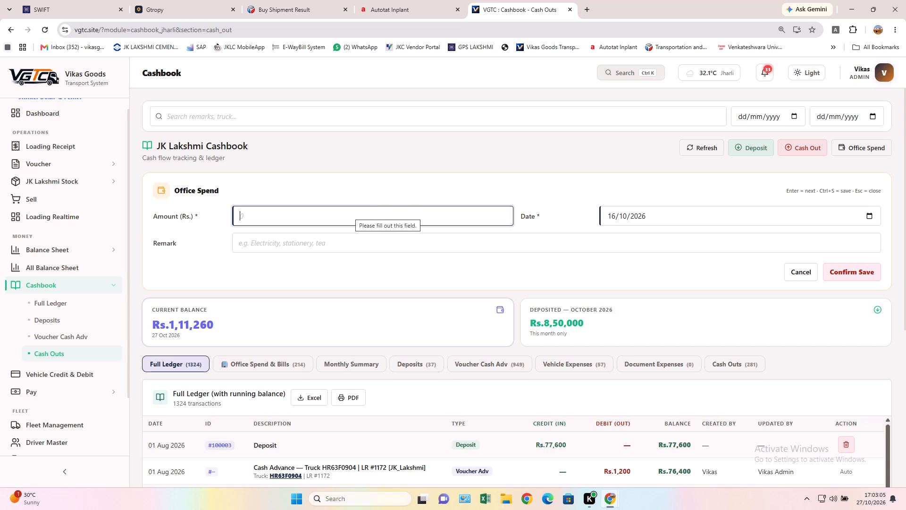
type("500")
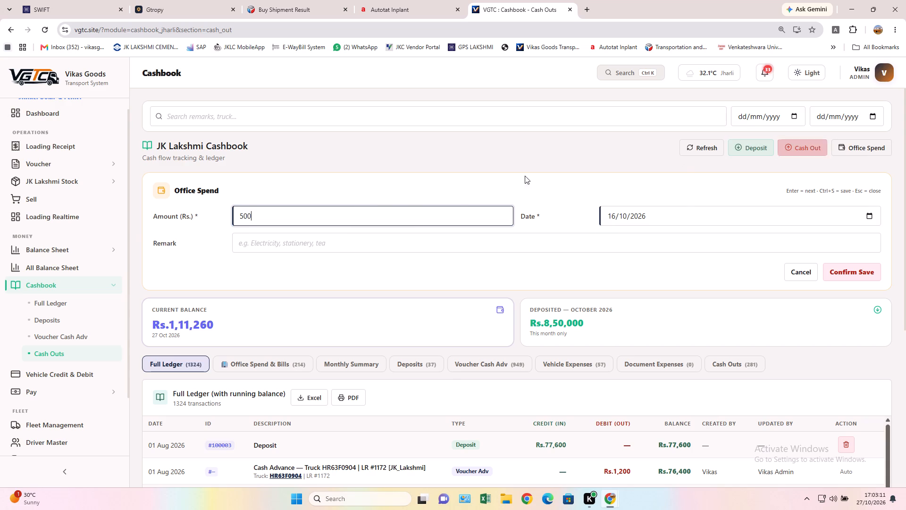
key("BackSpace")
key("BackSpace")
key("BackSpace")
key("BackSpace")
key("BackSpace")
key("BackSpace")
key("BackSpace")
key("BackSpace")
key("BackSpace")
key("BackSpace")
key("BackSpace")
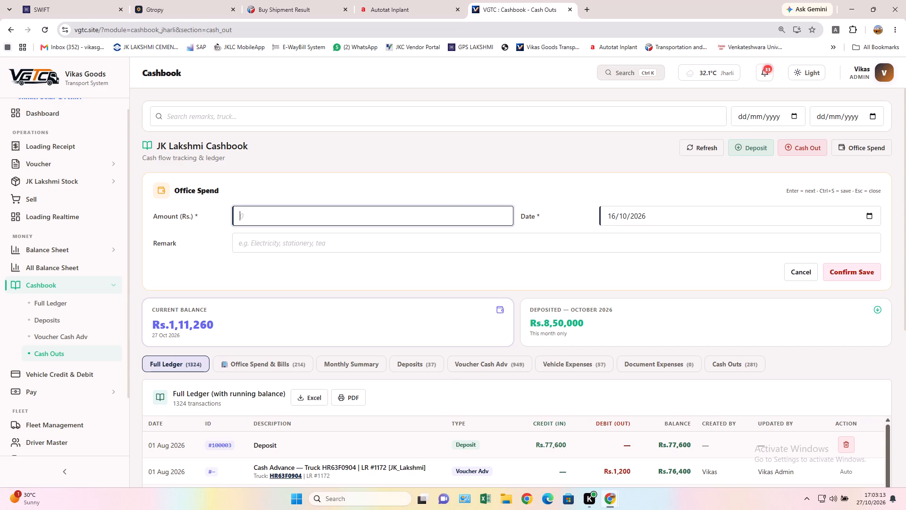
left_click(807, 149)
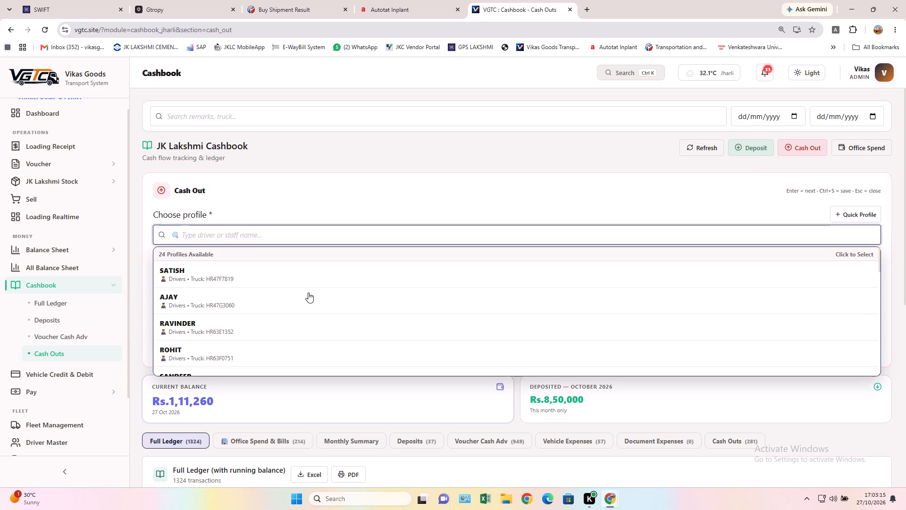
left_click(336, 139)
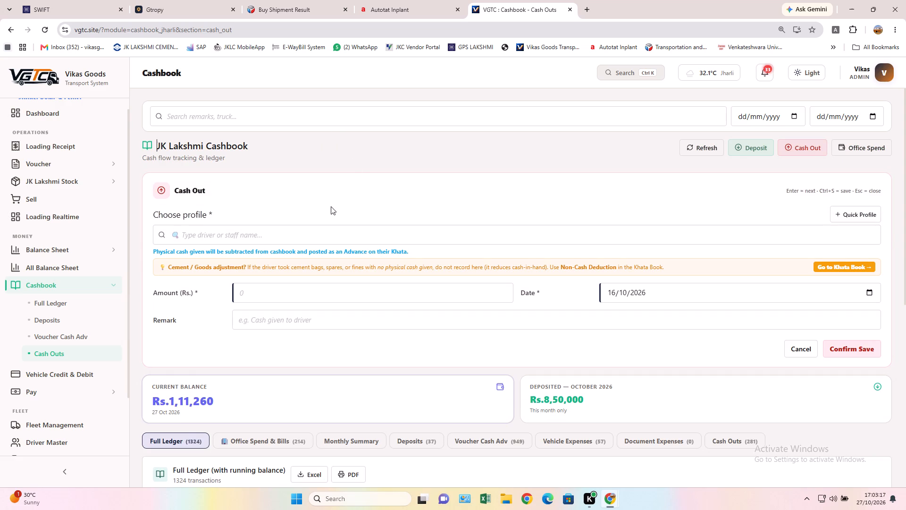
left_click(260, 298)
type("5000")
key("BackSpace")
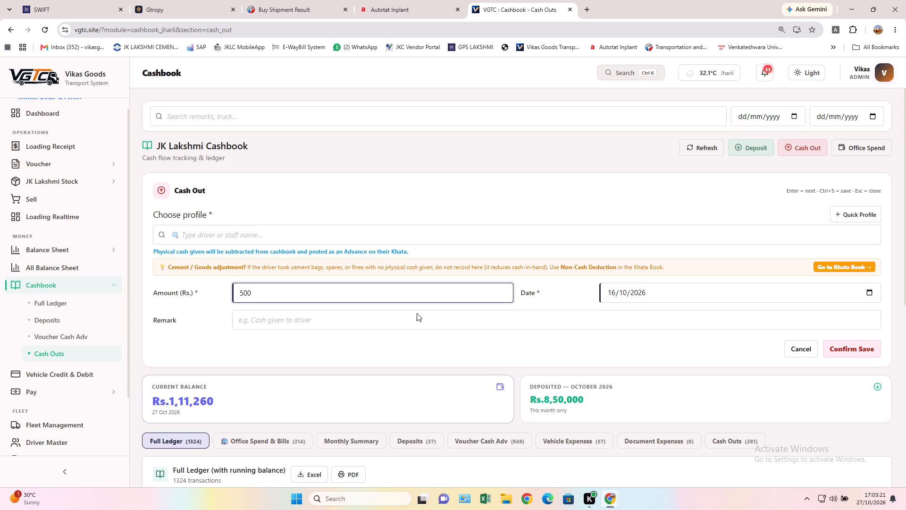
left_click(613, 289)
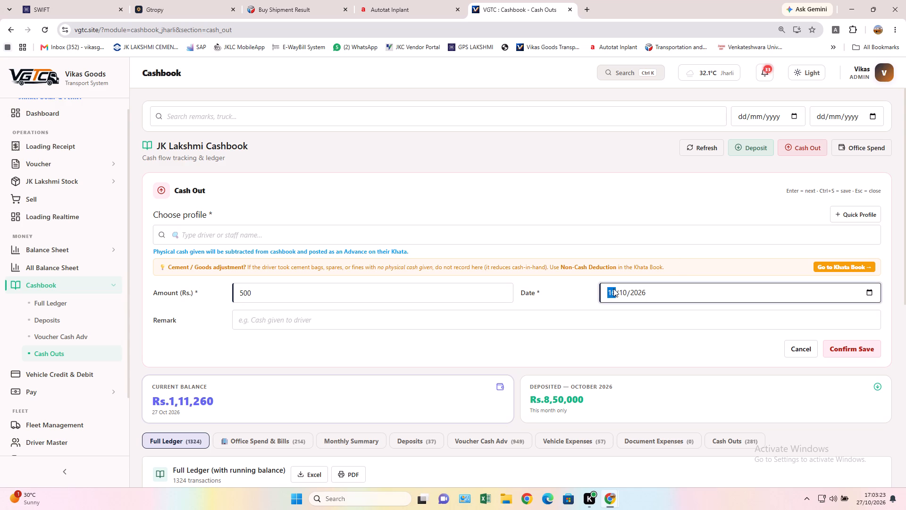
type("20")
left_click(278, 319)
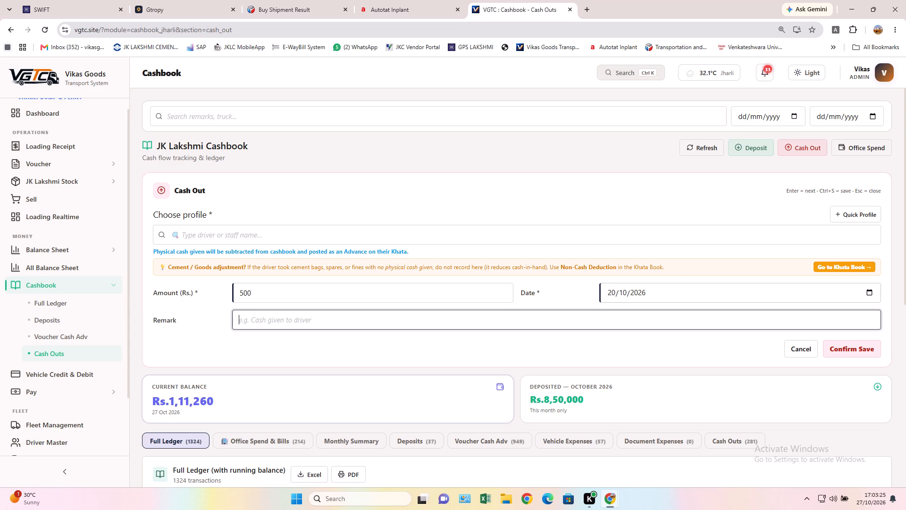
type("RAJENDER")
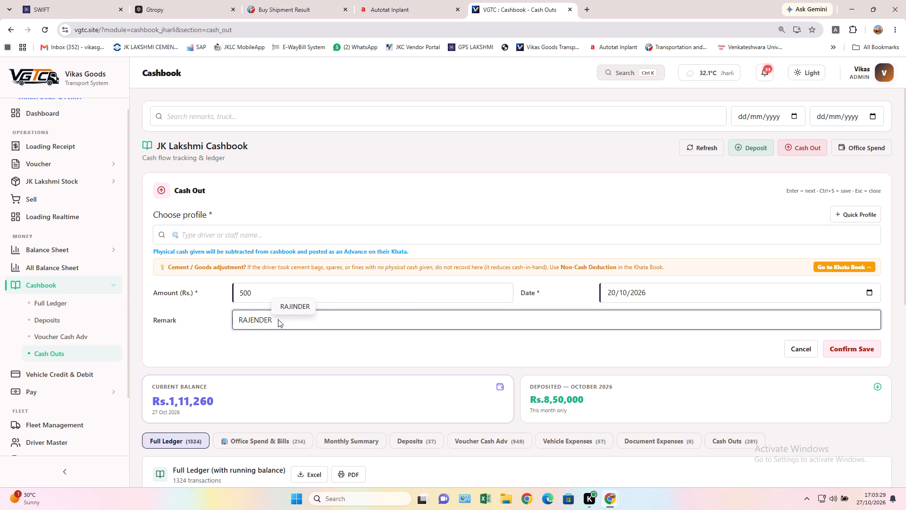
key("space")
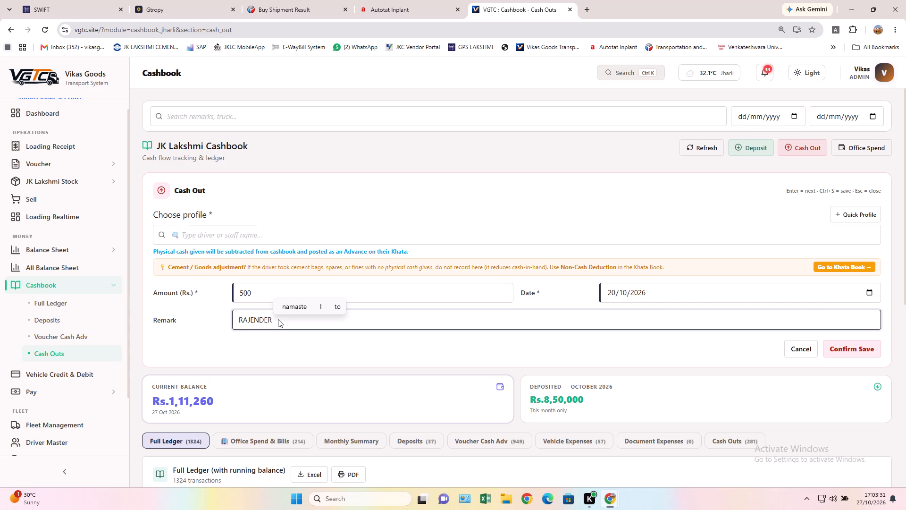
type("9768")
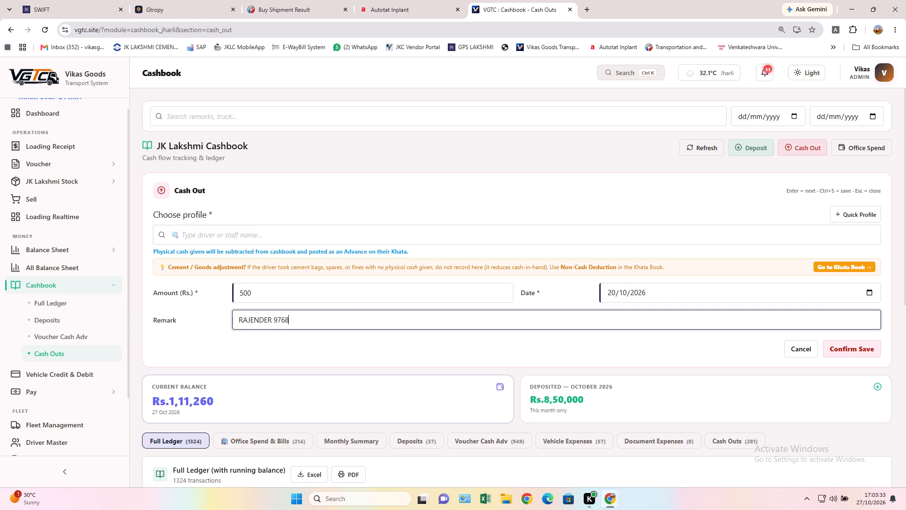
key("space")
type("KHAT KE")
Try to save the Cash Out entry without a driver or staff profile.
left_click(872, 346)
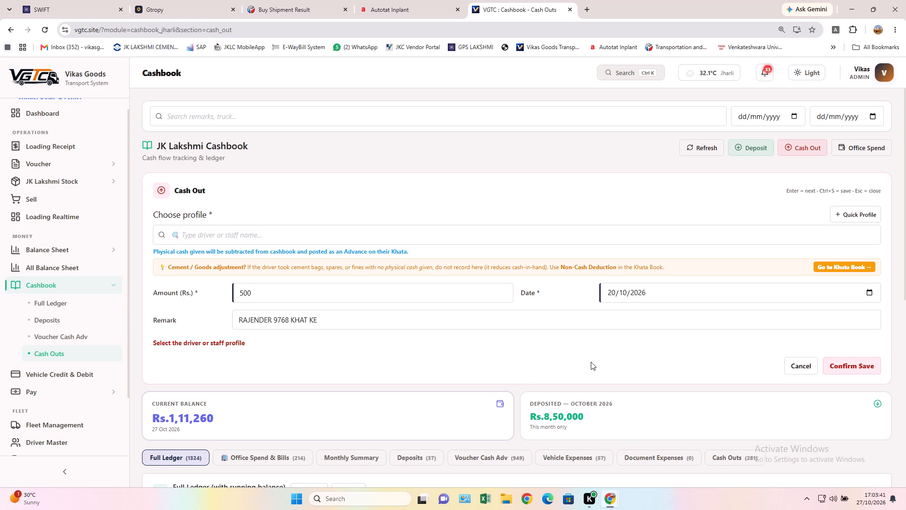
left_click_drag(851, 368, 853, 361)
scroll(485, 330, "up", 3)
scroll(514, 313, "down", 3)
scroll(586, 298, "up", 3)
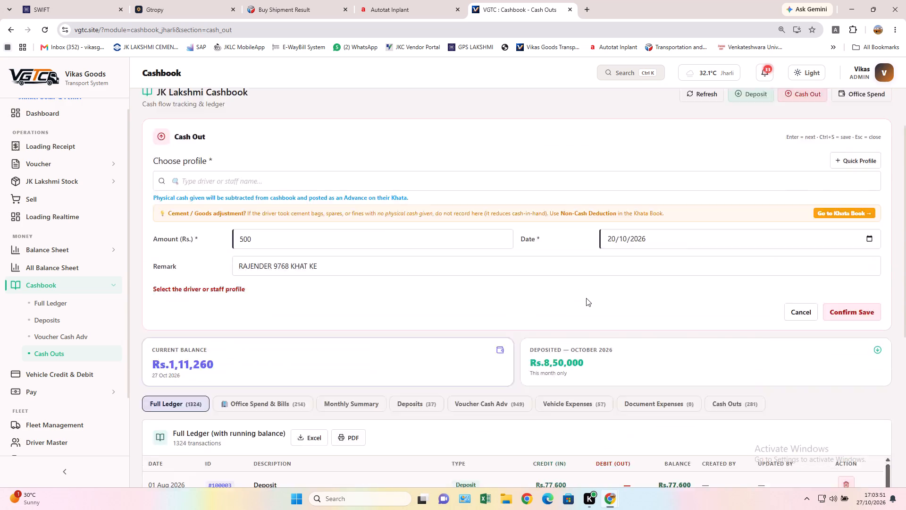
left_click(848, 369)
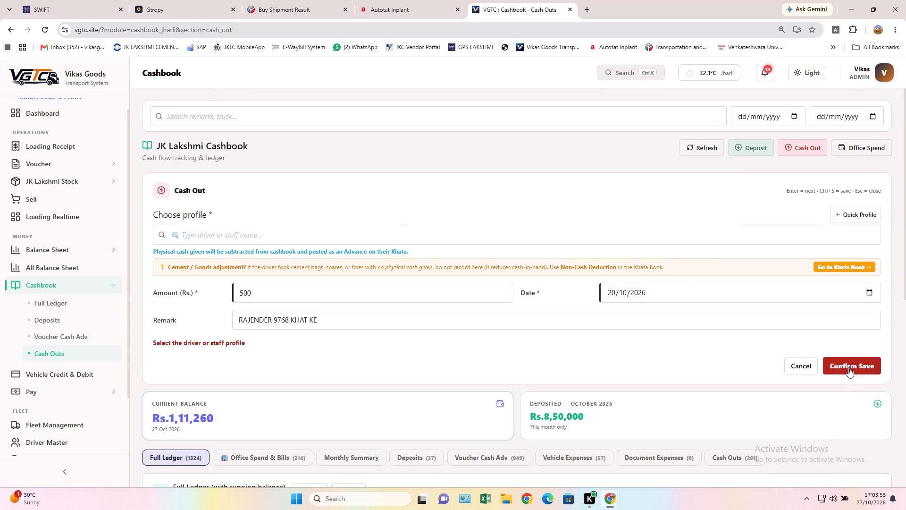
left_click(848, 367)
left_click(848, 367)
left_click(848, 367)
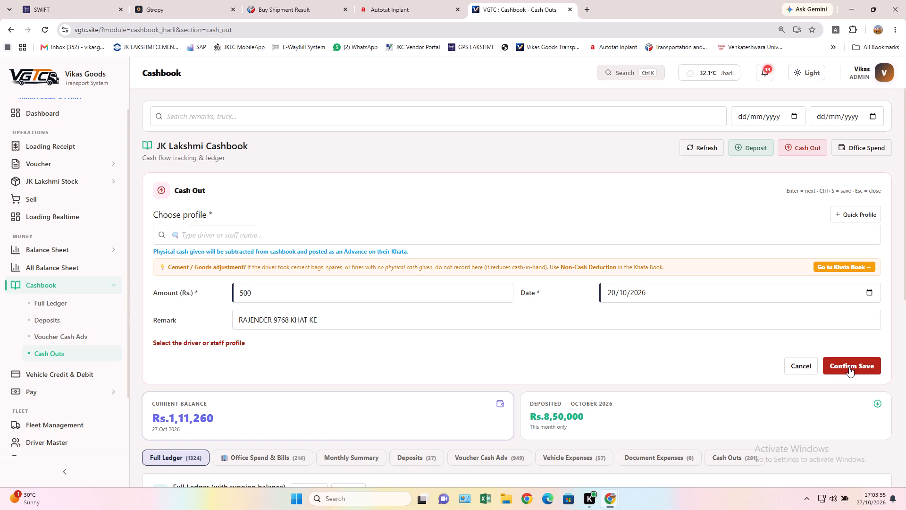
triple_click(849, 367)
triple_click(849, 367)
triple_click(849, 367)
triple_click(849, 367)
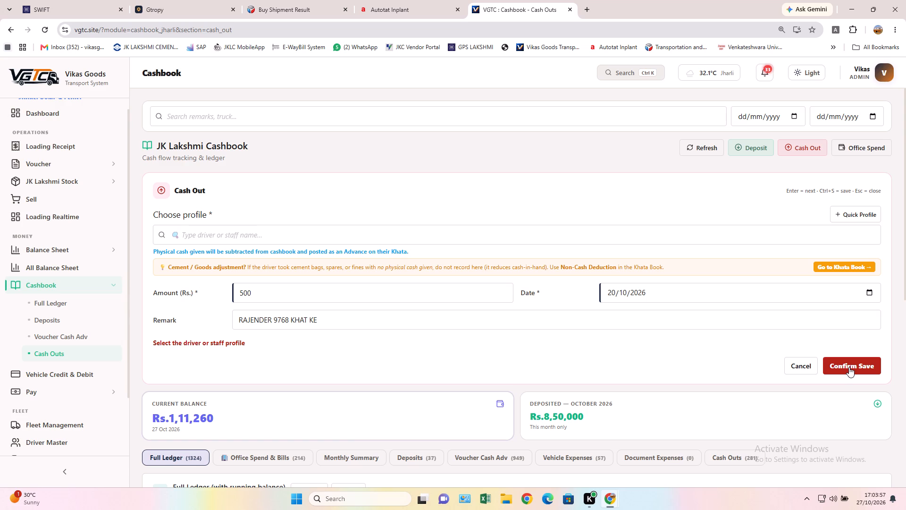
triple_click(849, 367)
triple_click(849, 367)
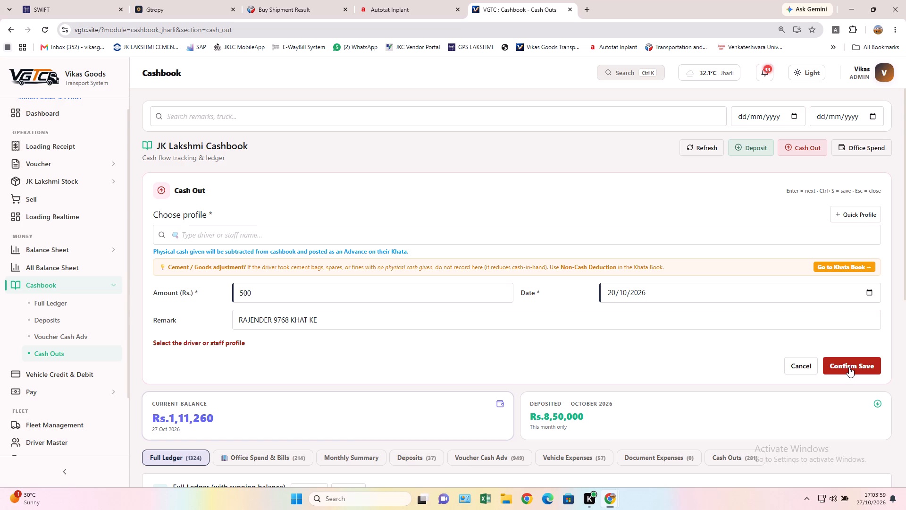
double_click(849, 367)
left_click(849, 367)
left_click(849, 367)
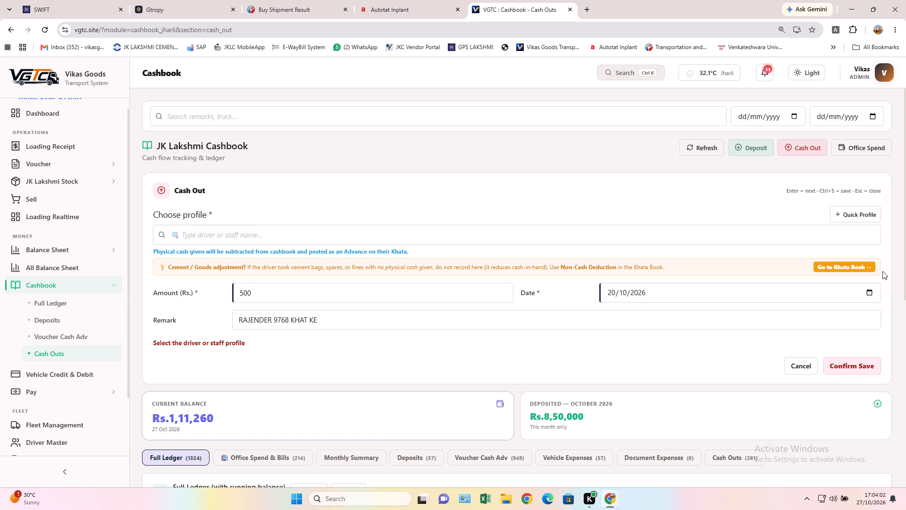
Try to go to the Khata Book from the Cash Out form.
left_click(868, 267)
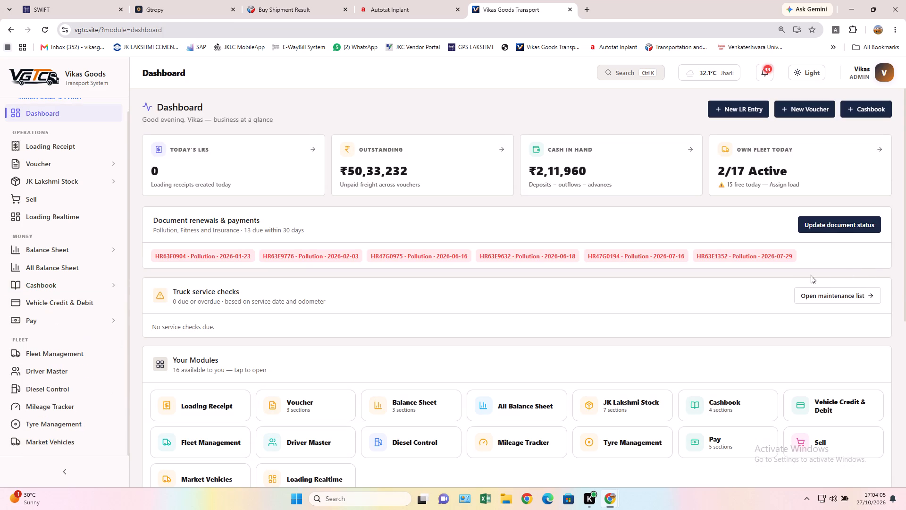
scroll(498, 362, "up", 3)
Start a new Cash Out entry in the Cashbook with amount 500 and date 20/10/2026.
left_click(47, 289)
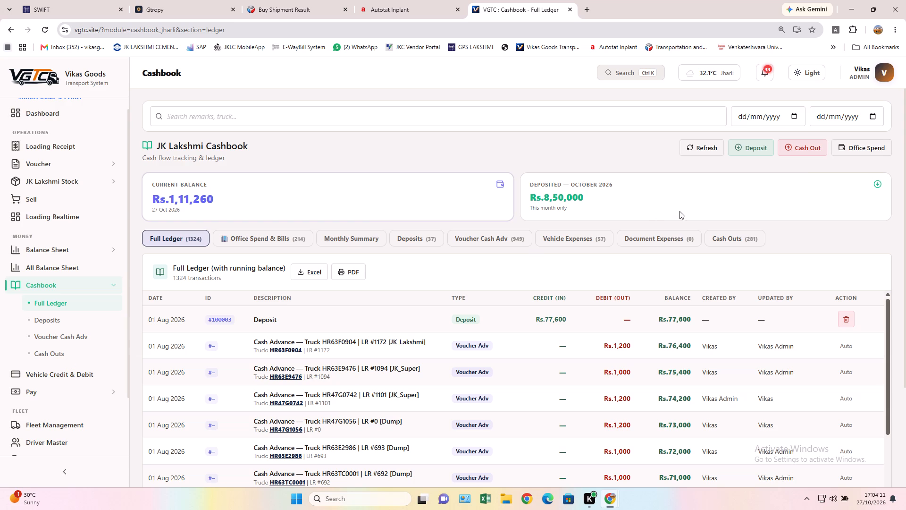
left_click(799, 148)
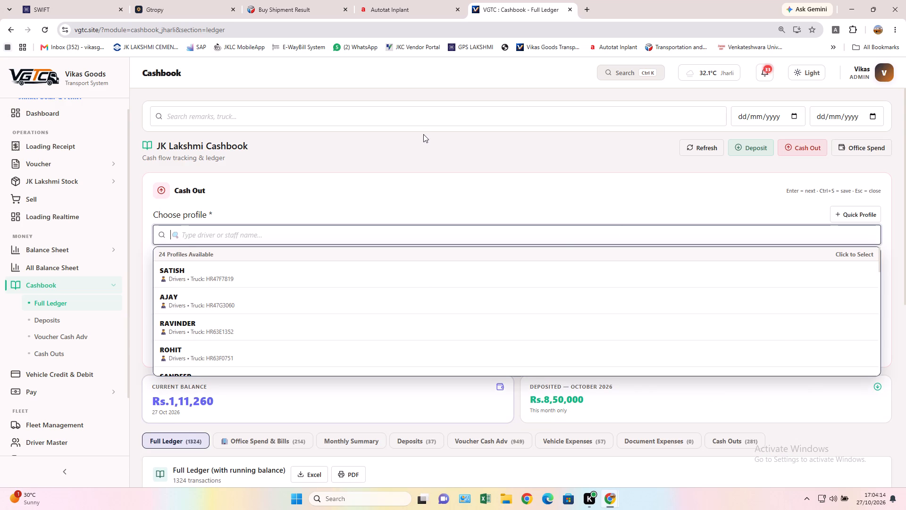
left_click(426, 124)
left_click(325, 293)
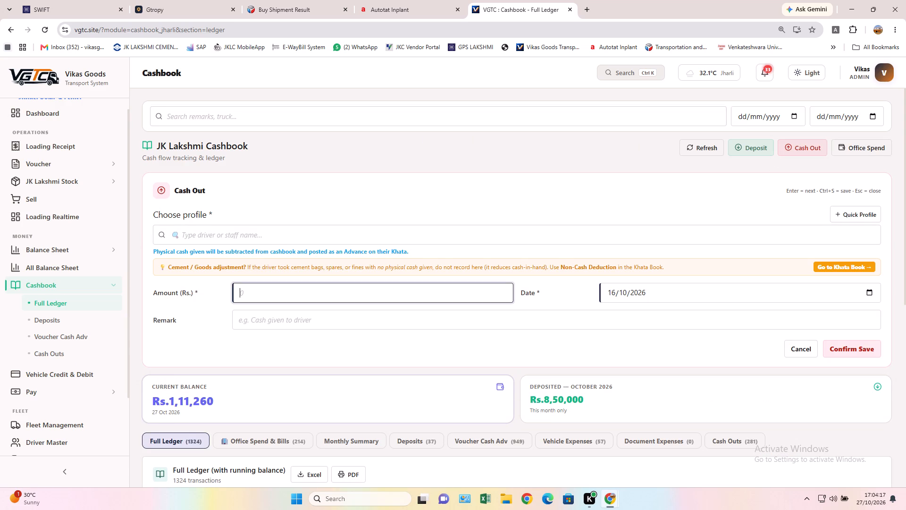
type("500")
left_click(333, 319)
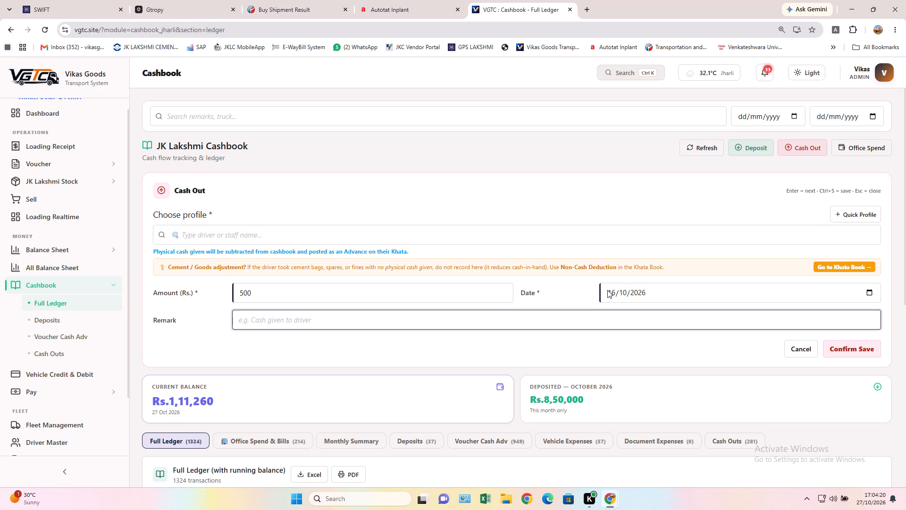
scroll(478, 354, "down", 2)
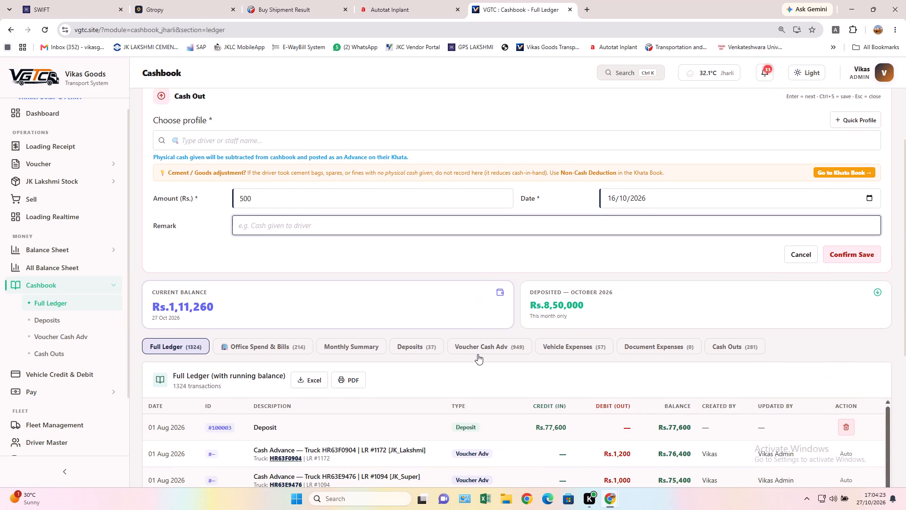
left_click(616, 198)
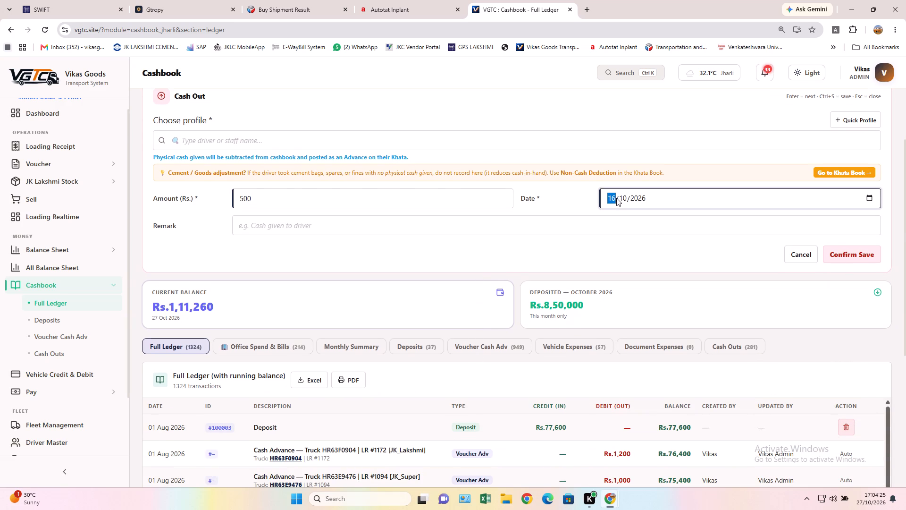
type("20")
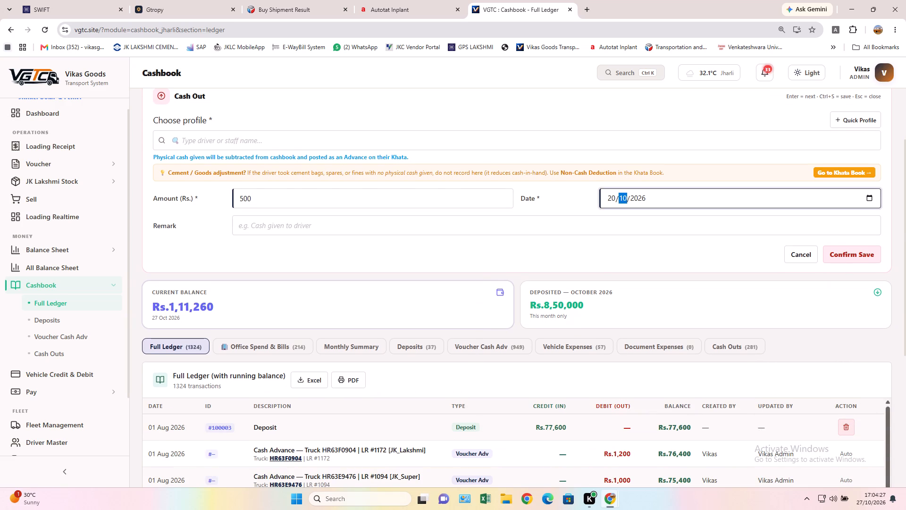
left_click(381, 228)
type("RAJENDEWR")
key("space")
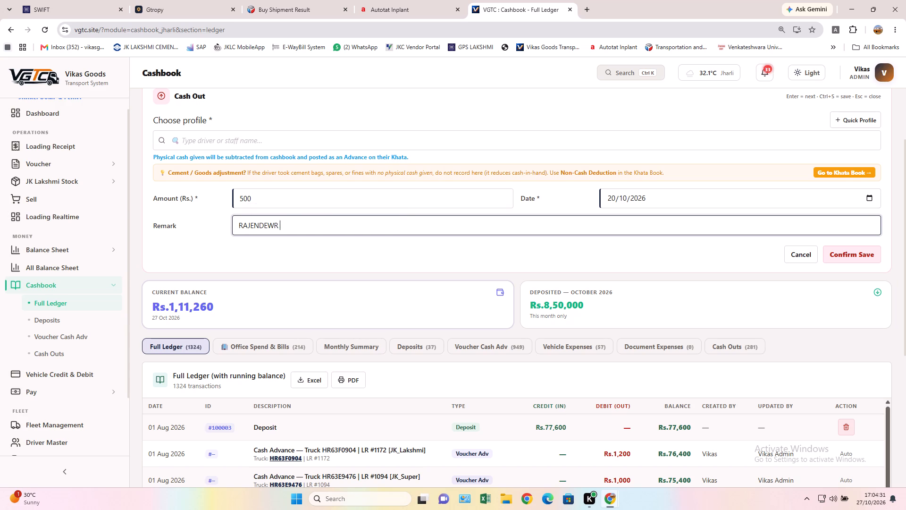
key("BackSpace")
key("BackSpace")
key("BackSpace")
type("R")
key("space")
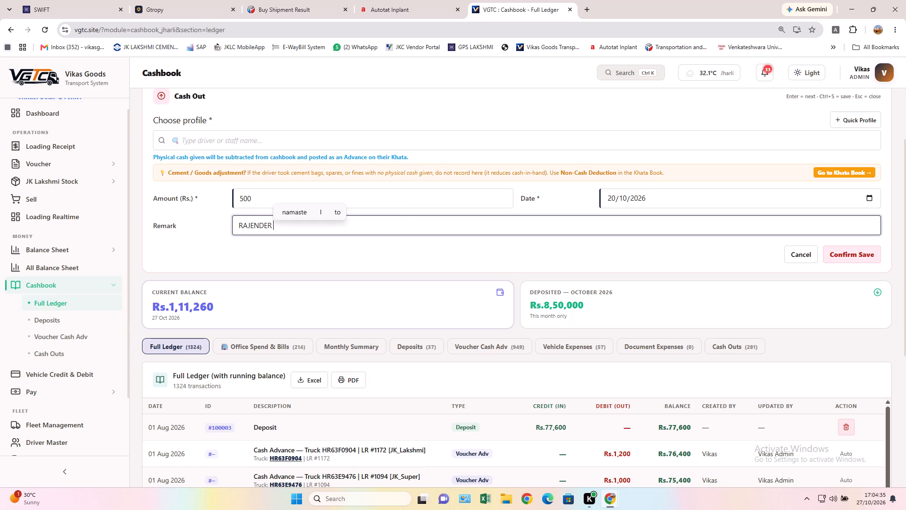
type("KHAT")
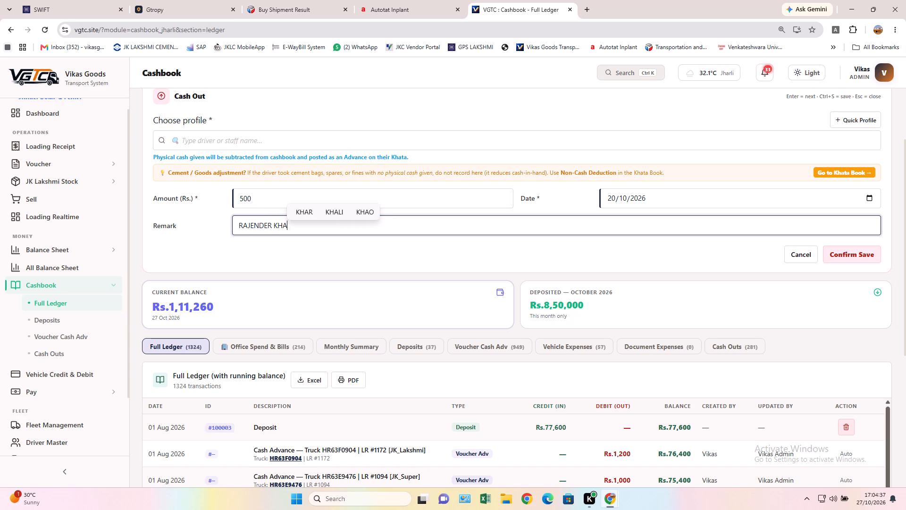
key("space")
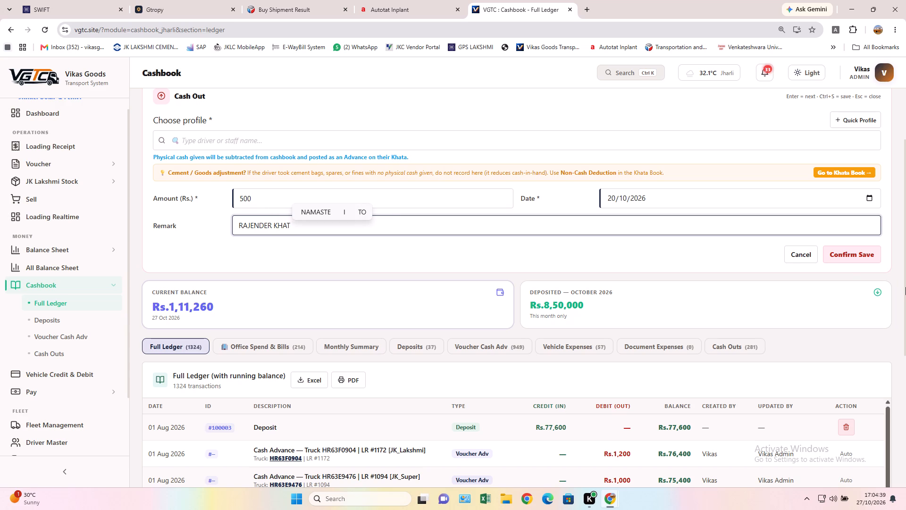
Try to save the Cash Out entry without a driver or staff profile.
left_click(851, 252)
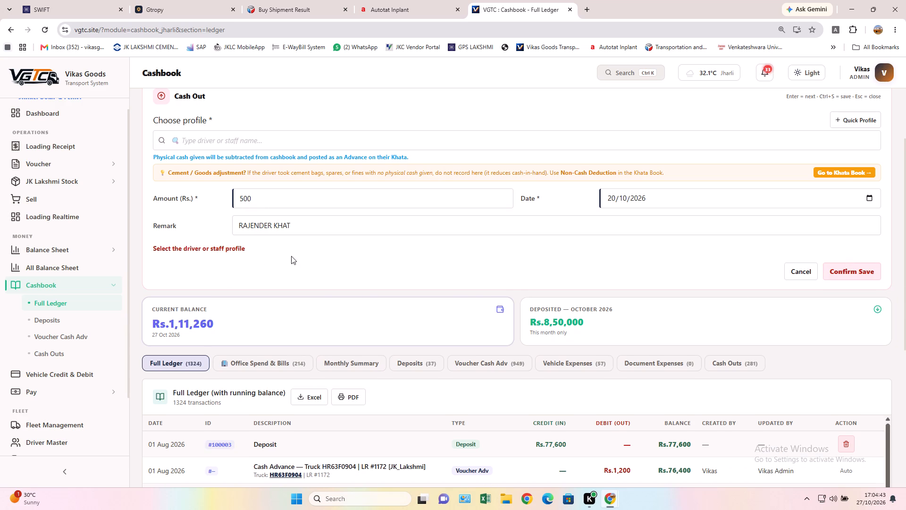
scroll(467, 278, "up", 5)
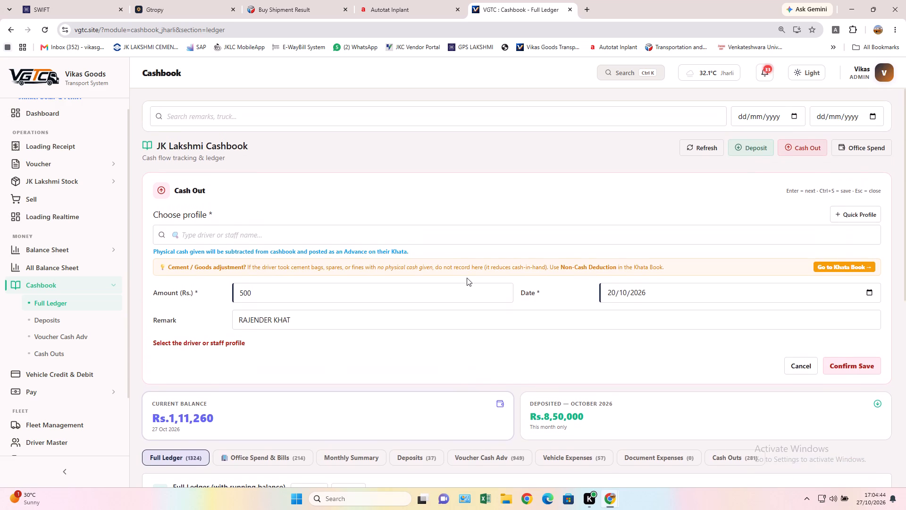
scroll(467, 278, "up", 2)
left_click(243, 235)
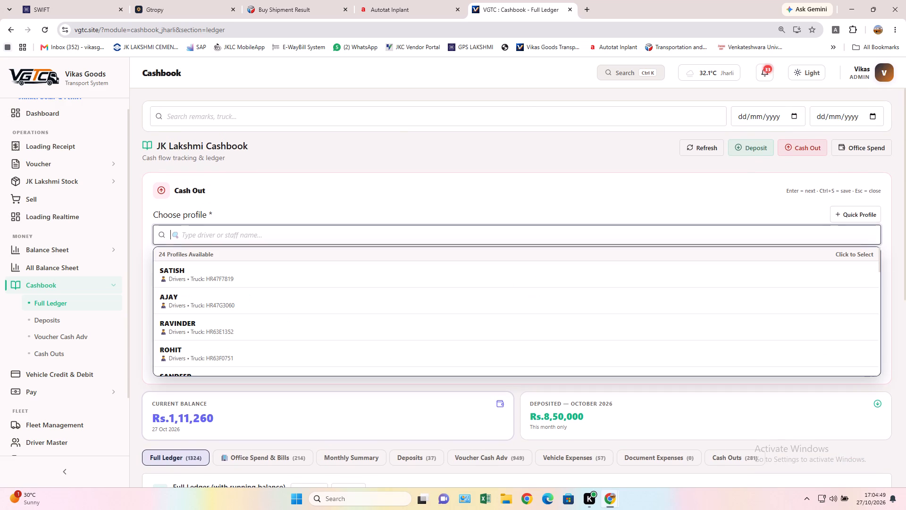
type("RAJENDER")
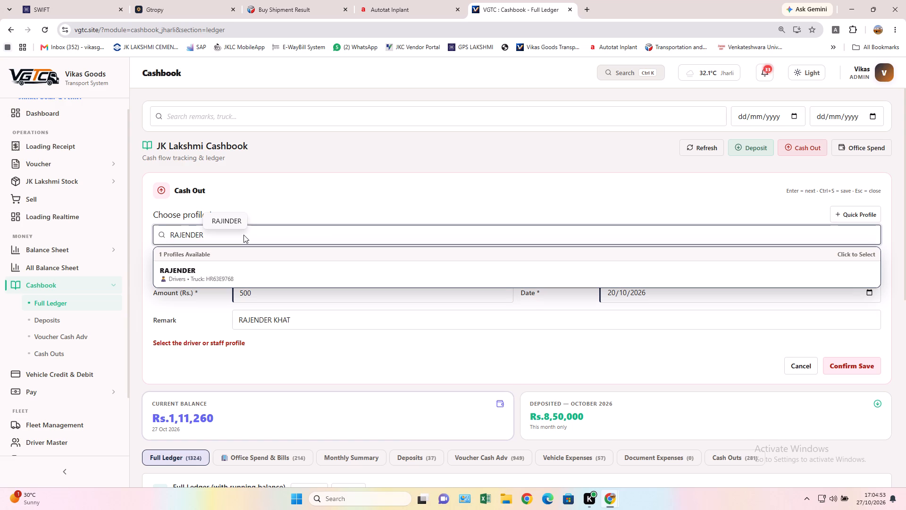
left_click(233, 271)
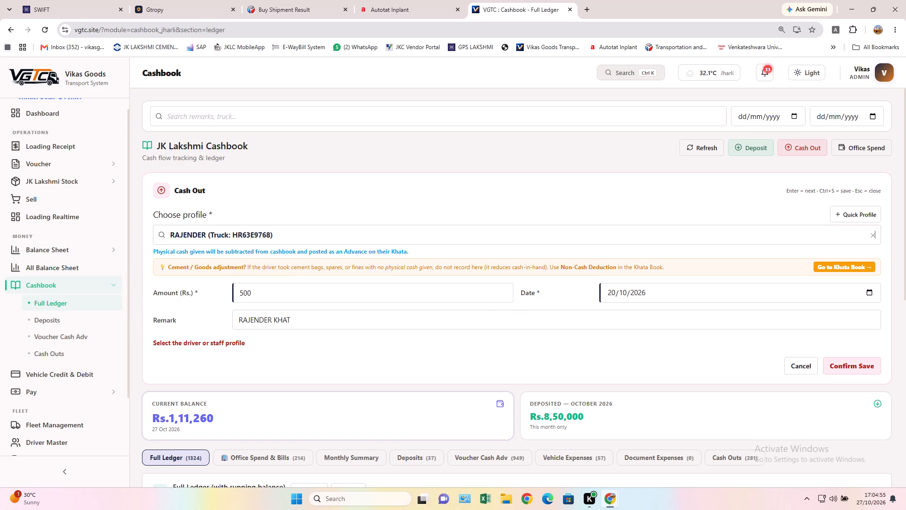
left_click(854, 368)
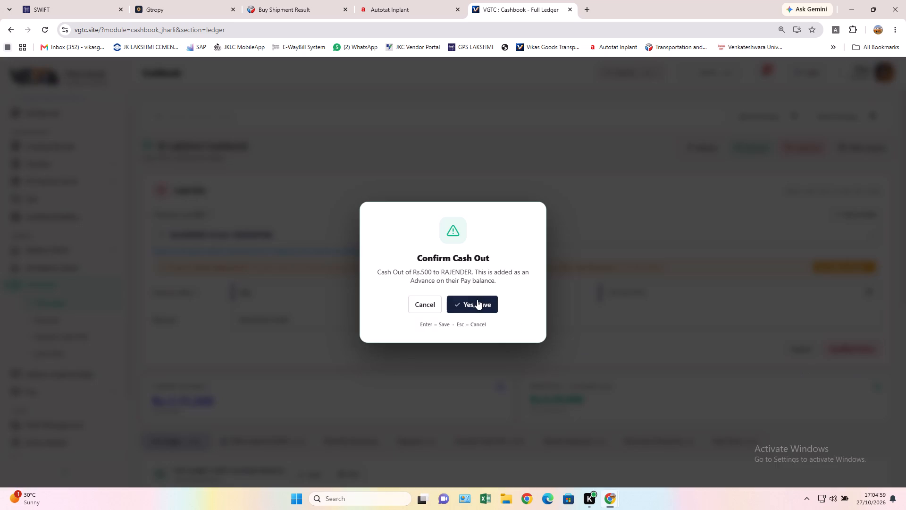
left_click(477, 299)
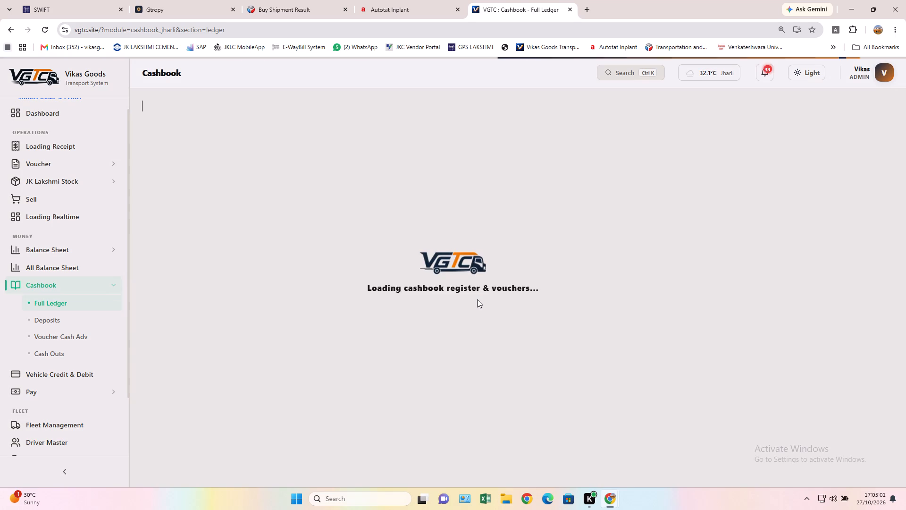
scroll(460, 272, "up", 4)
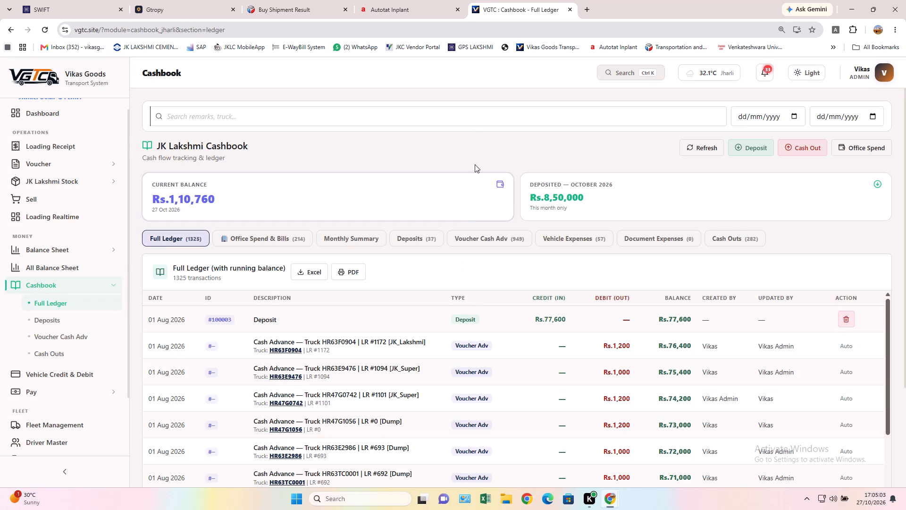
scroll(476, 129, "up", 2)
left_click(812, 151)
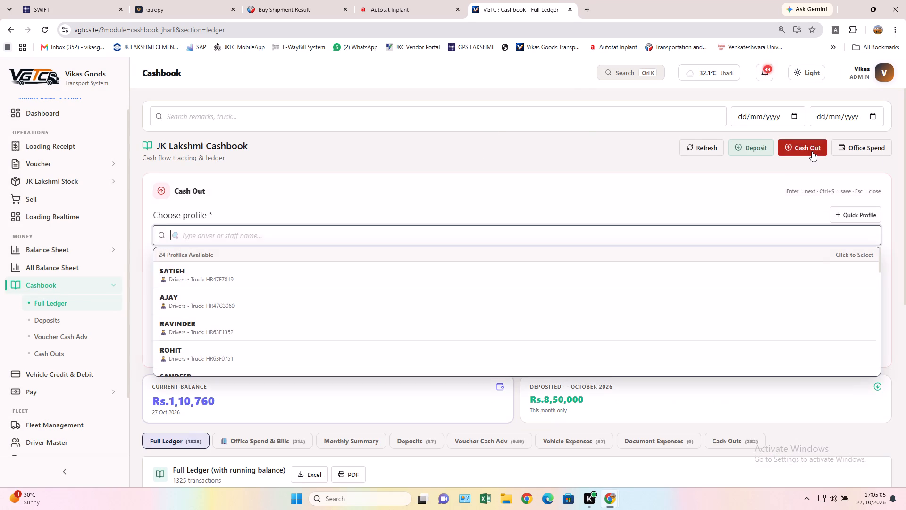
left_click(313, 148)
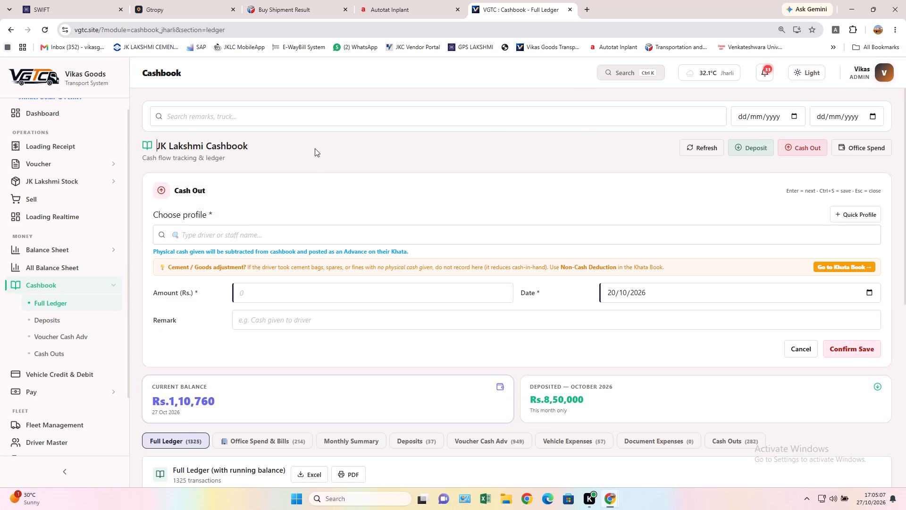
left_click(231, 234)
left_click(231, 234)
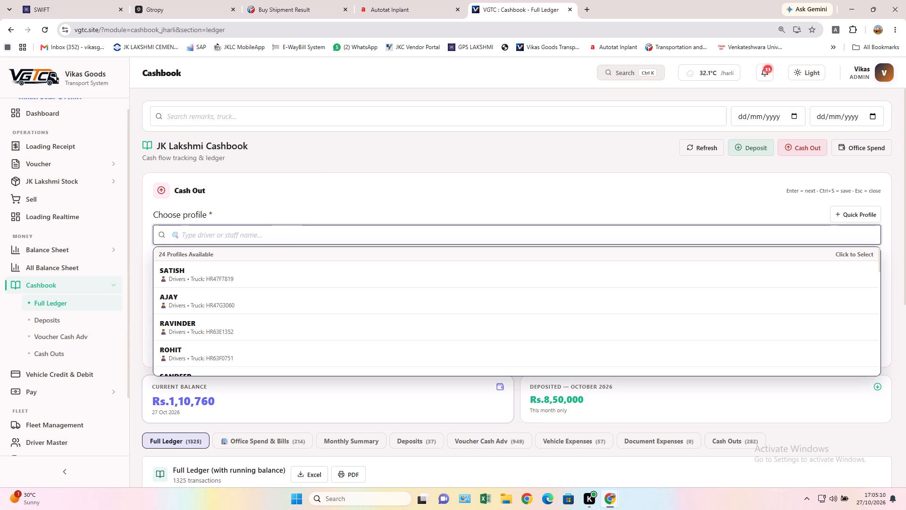
Start an Office Spend entry in the Cashbook with amount 650.
left_click(878, 148)
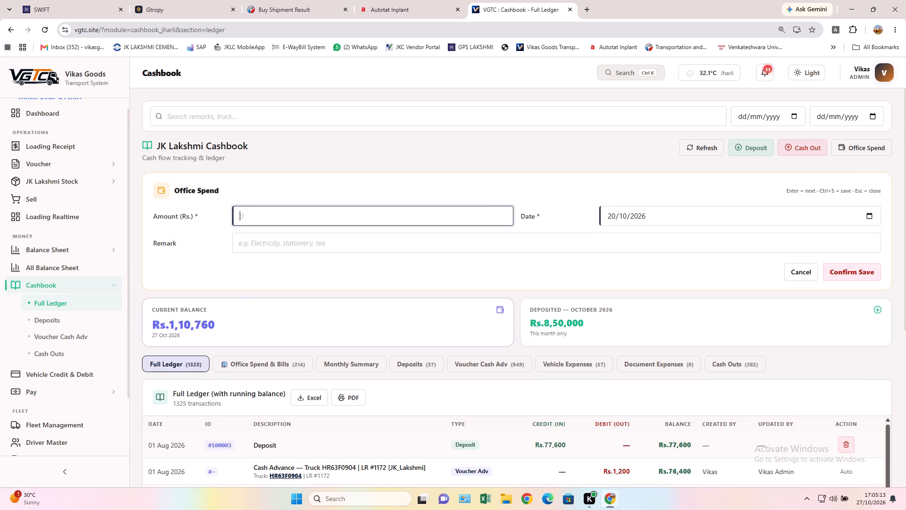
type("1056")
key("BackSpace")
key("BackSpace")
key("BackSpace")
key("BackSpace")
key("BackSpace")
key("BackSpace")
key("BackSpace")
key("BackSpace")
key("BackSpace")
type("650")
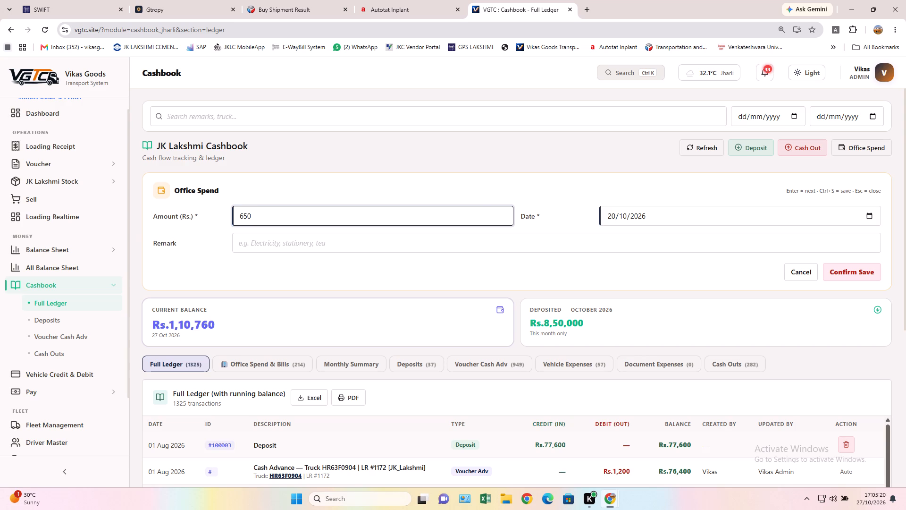
Add the remark "1056 LABUR" to the Office Spend entry and save it.
left_click(328, 246)
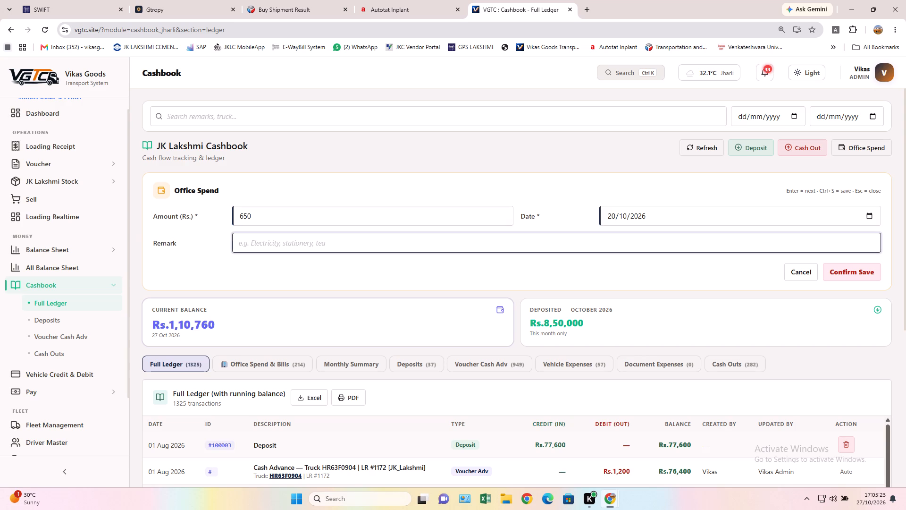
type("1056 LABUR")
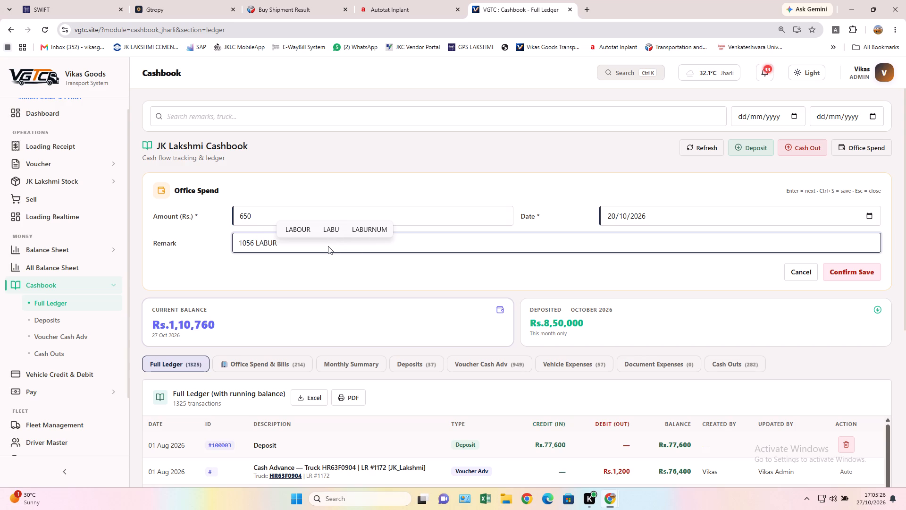
left_click(844, 267)
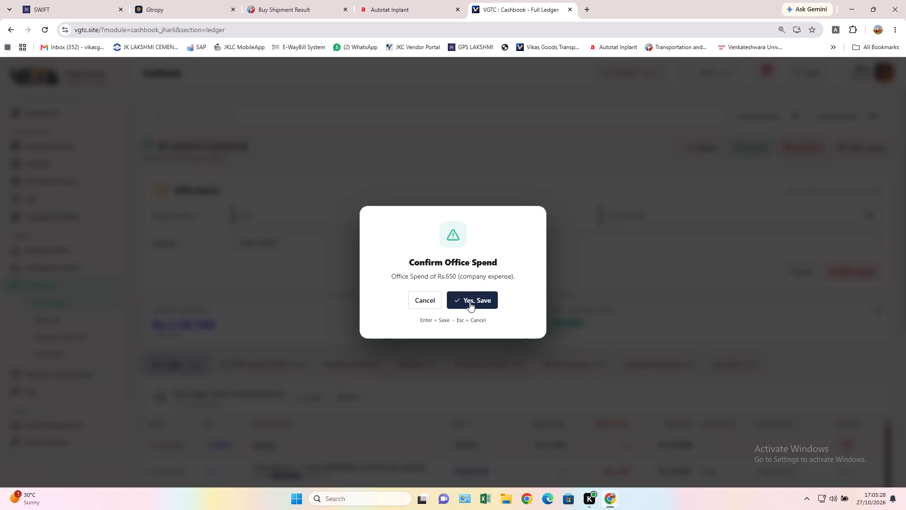
left_click(469, 295)
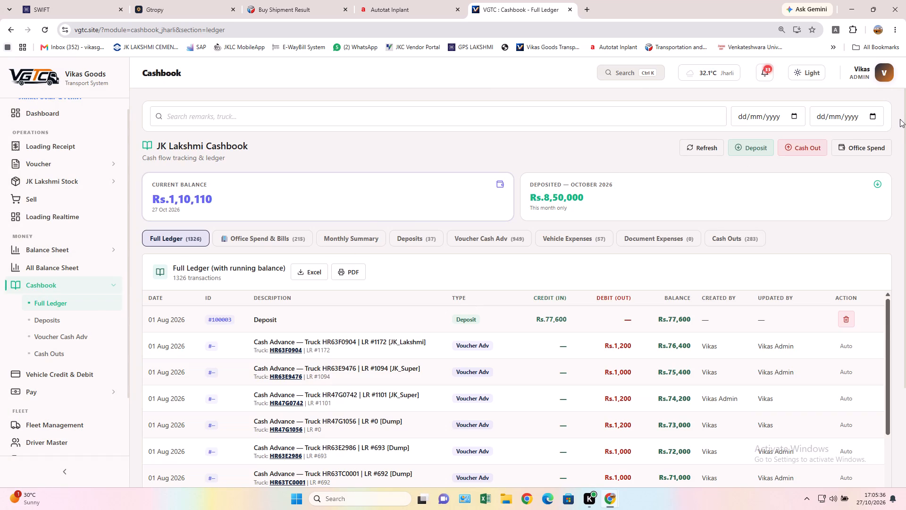
Record and save an Office Spend entry of Rs. 130 dated 21/10/2026, with a remark for DHARMENDER.
left_click(854, 148)
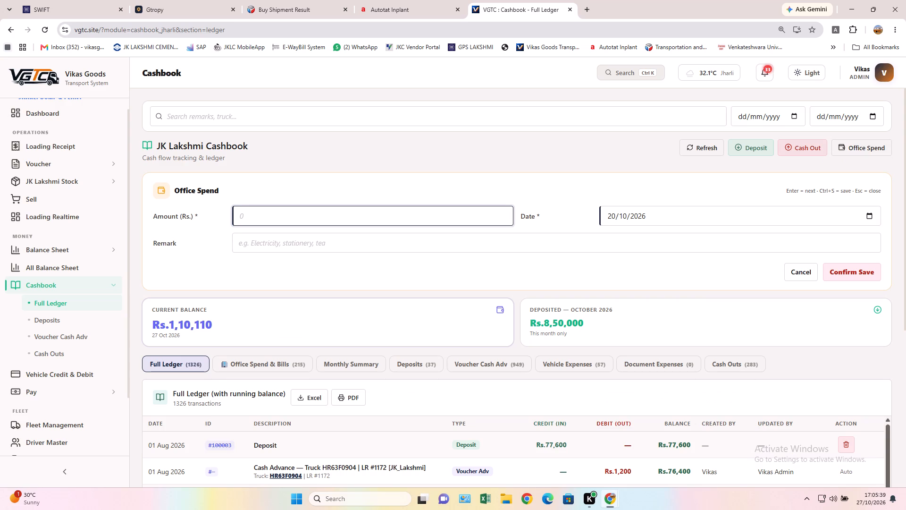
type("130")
left_click_drag(424, 236, 423, 245)
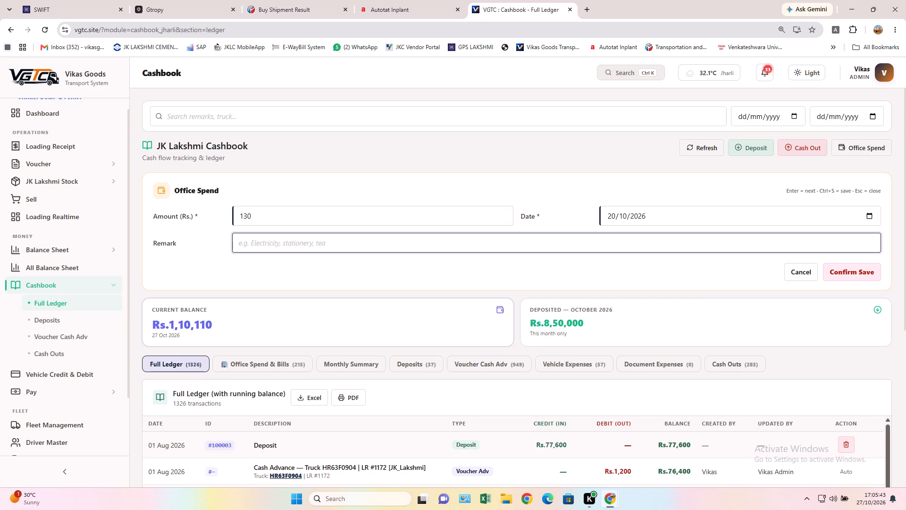
left_click(612, 214)
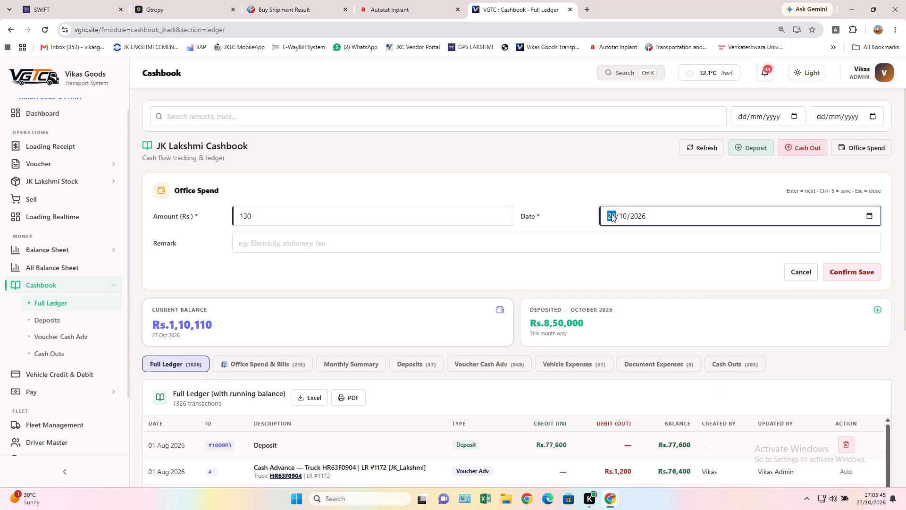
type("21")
left_click(469, 240)
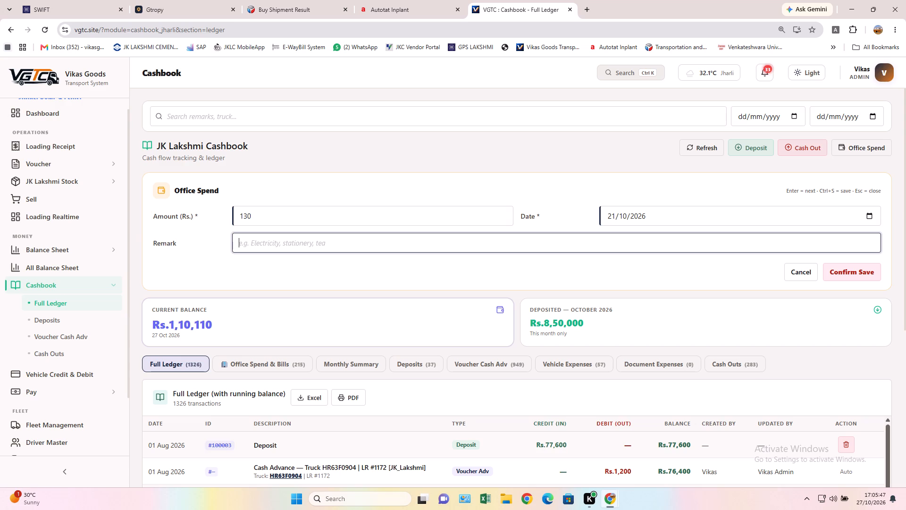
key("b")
key("BackSpace")
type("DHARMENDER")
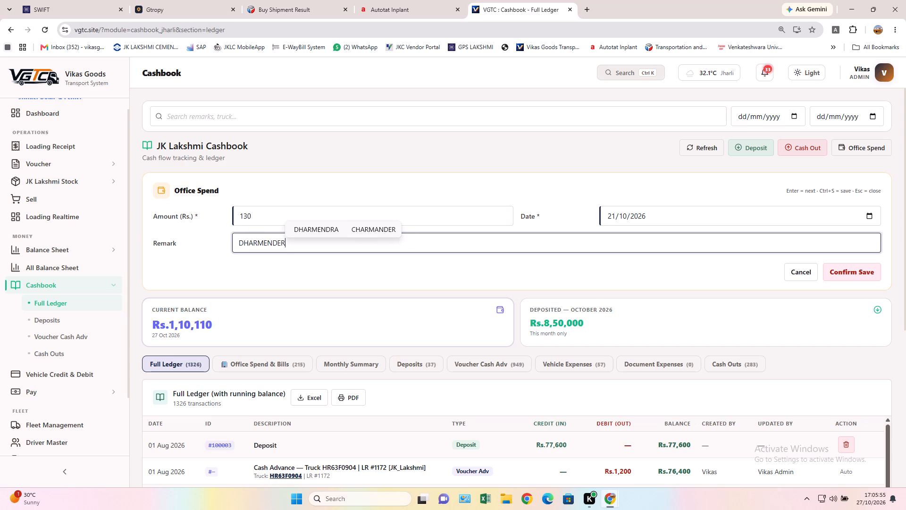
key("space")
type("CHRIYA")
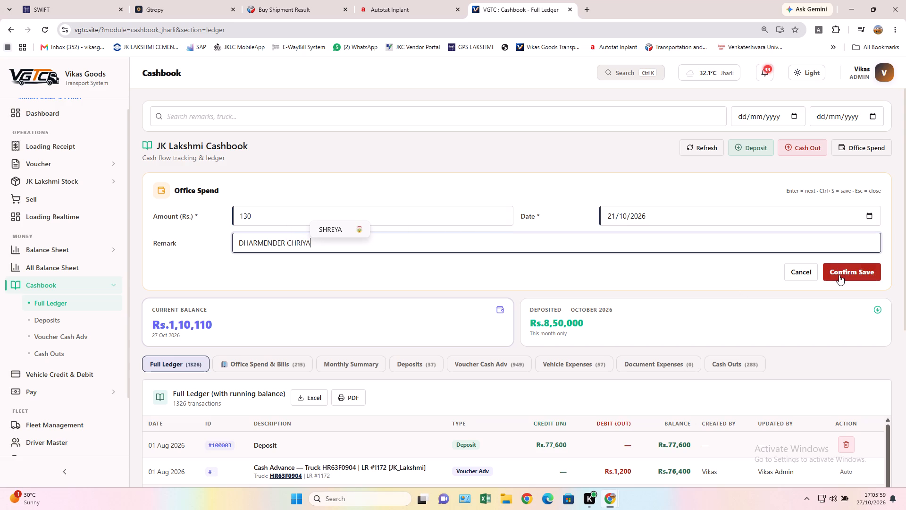
left_click(839, 275)
left_click(480, 302)
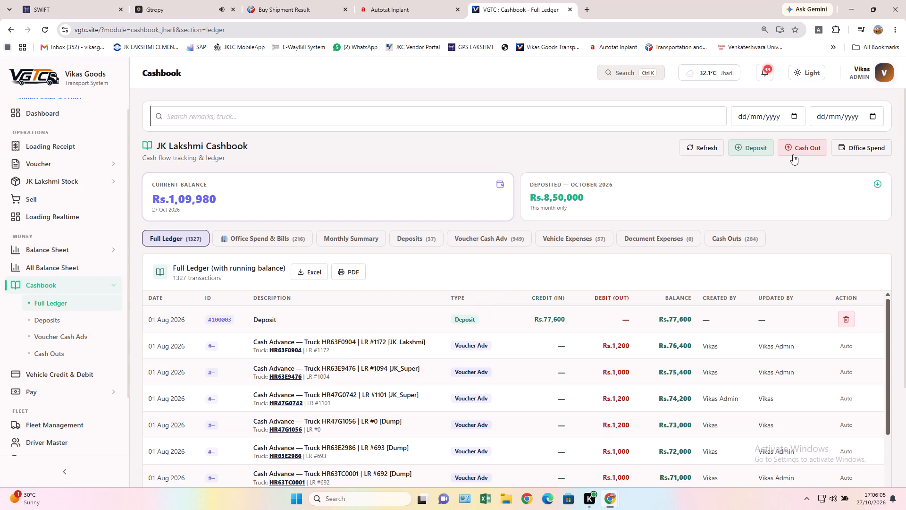
Record and save a Cash Out of Rs. 100 dated 21/10/2026 for the staff profile SACHIN (Office), with the remark "SACHIN".
scroll(534, 149, "up", 3)
left_click(810, 152)
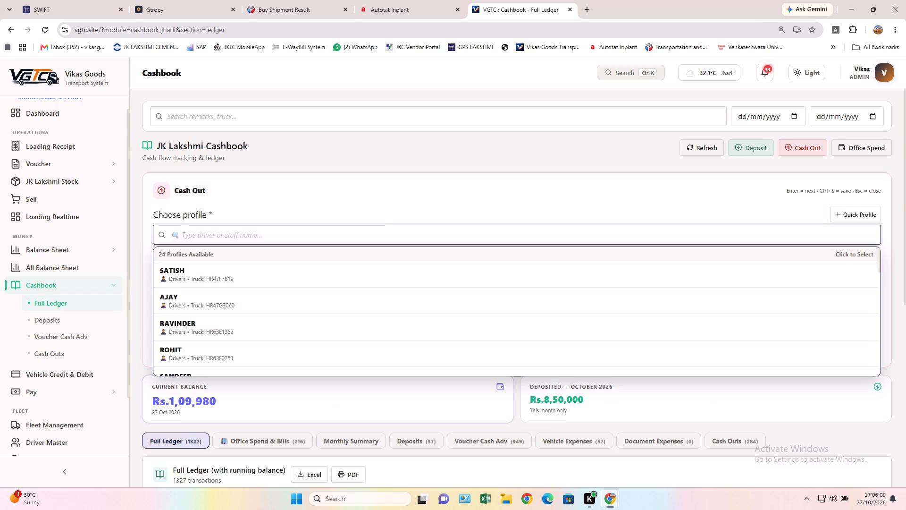
left_click(388, 136)
left_click(283, 297)
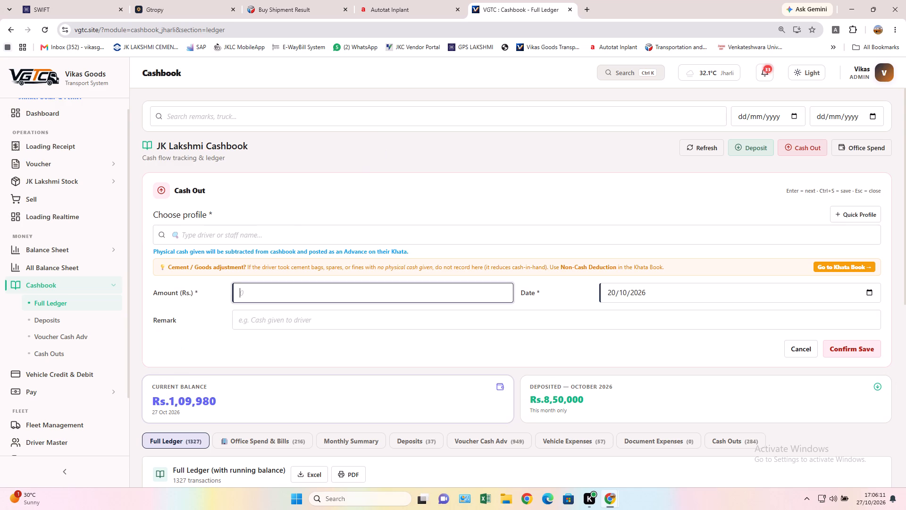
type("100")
left_click(311, 322)
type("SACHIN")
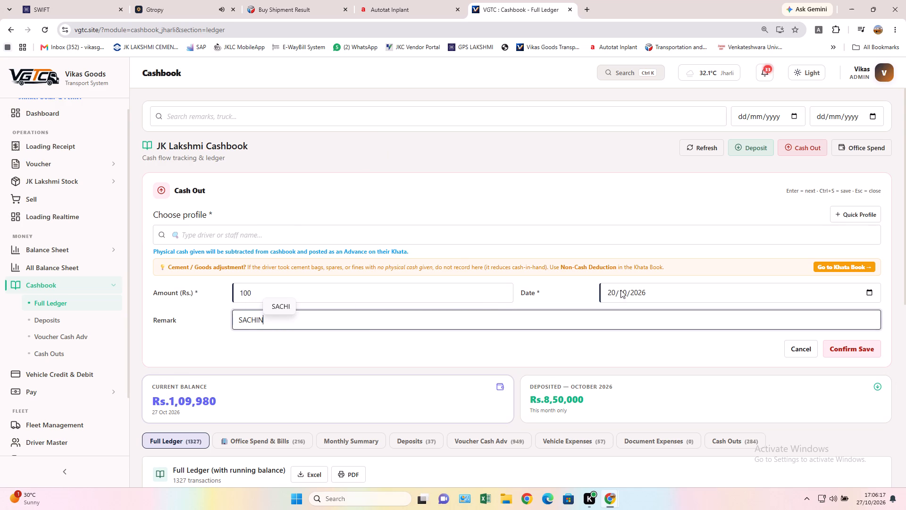
left_click(610, 290)
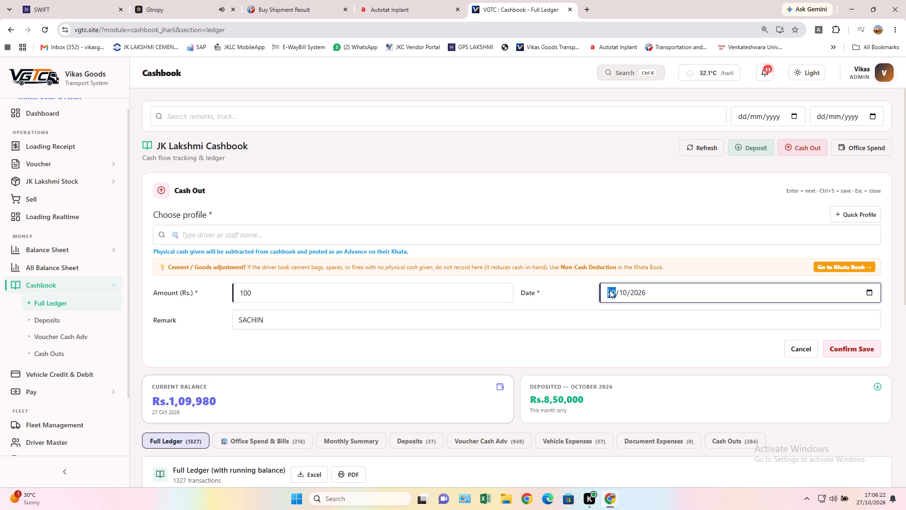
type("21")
left_click(335, 241)
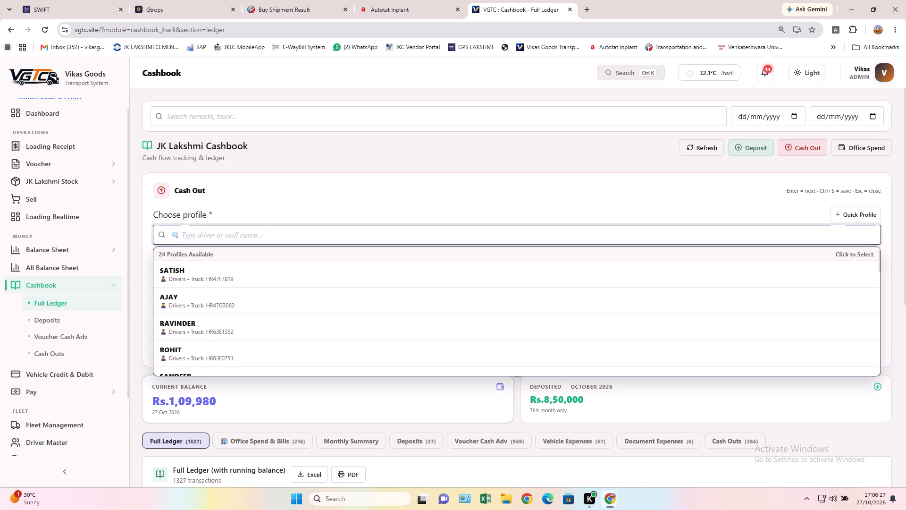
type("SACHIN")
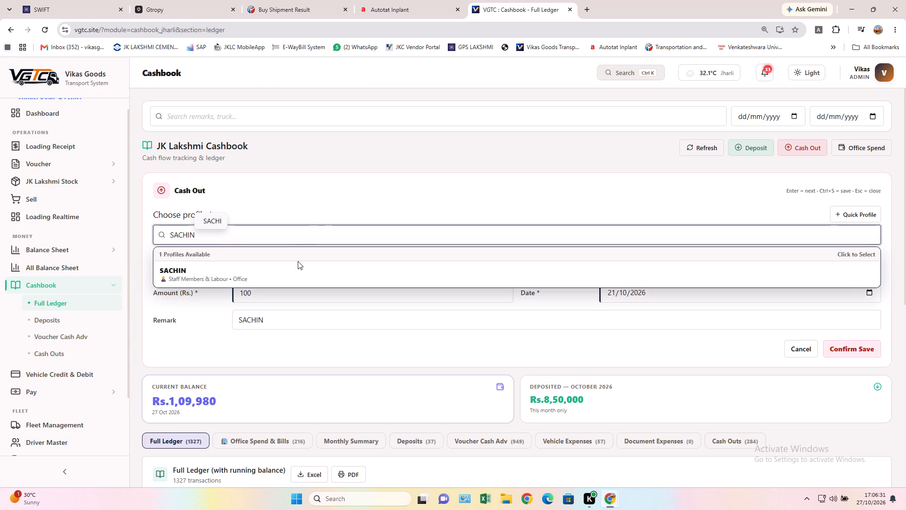
left_click(295, 276)
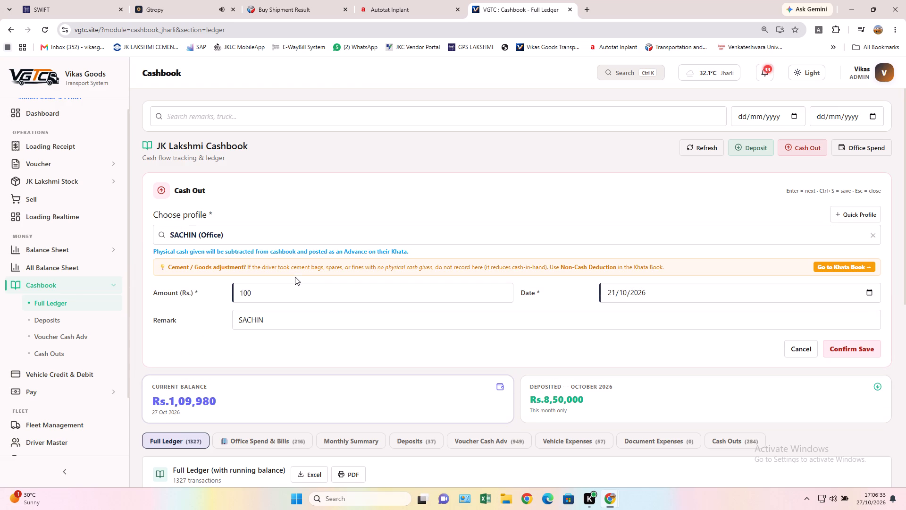
left_click(868, 345)
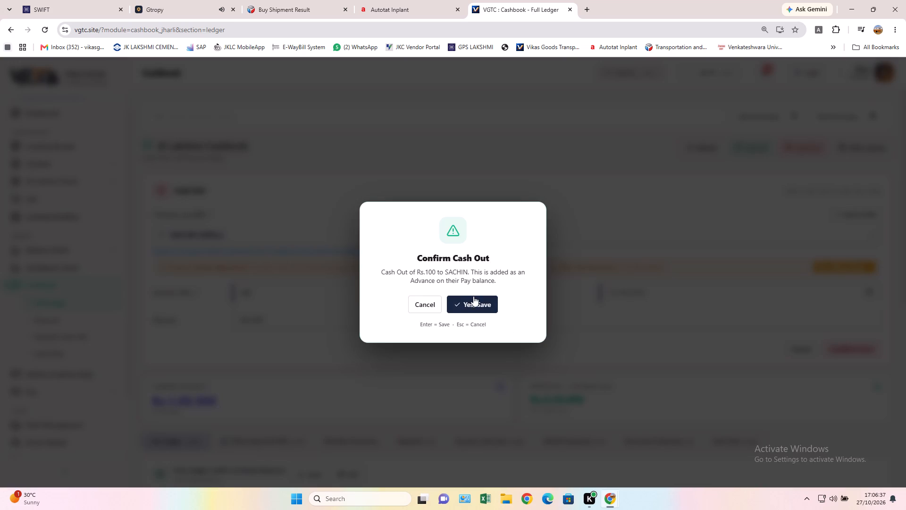
left_click(466, 303)
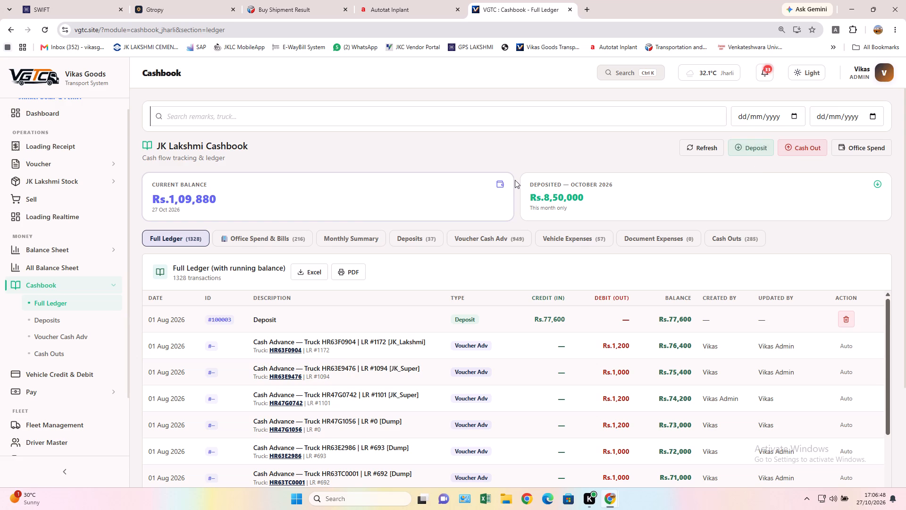
scroll(515, 180, "up", 3)
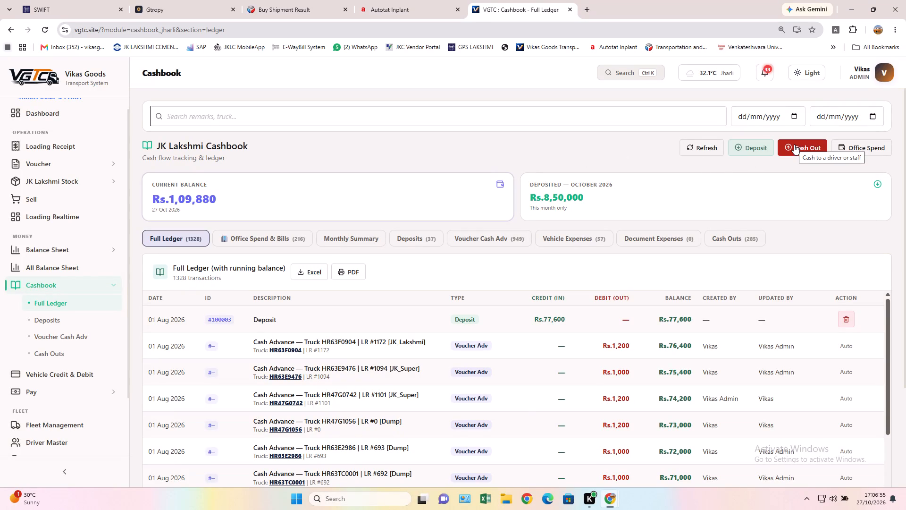
left_click(794, 144)
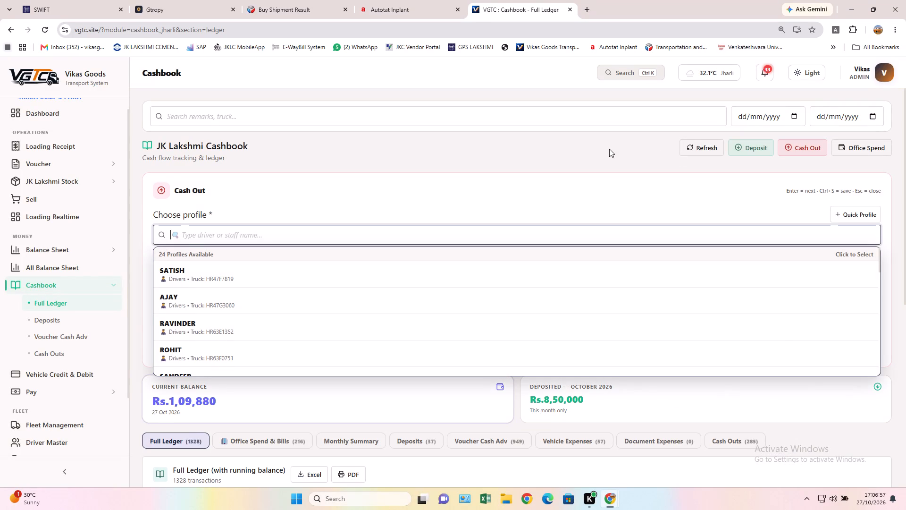
left_click(609, 149)
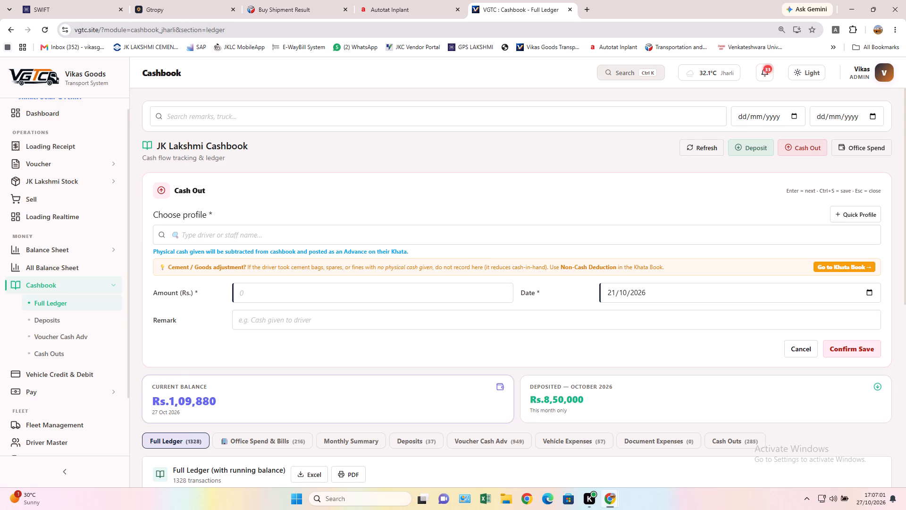
left_click(248, 238)
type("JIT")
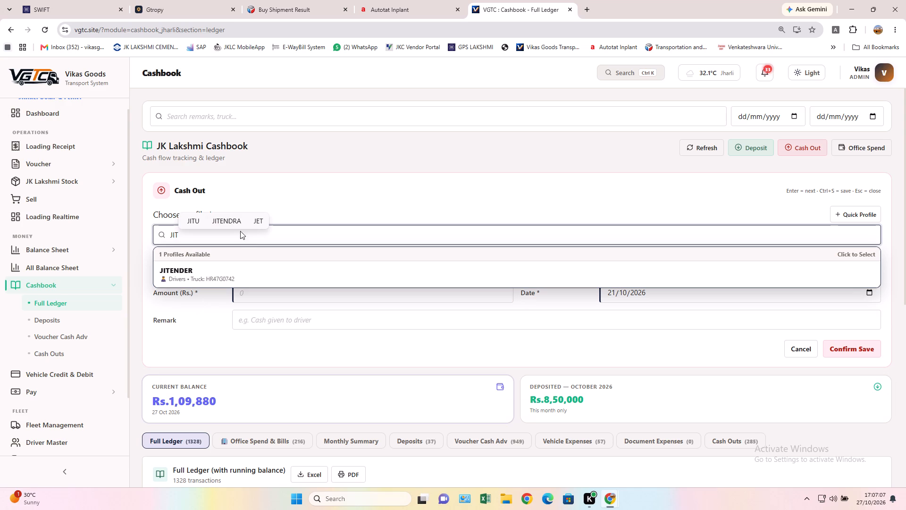
left_click(242, 273)
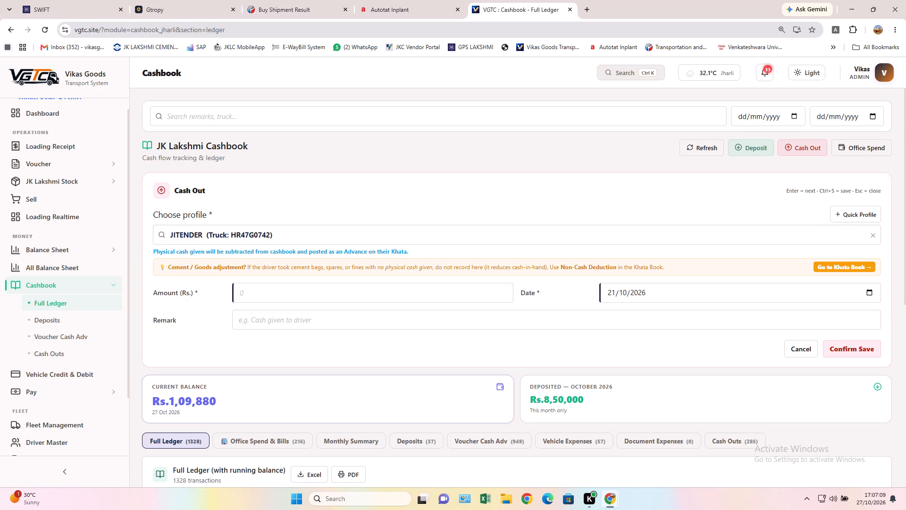
left_click(286, 294)
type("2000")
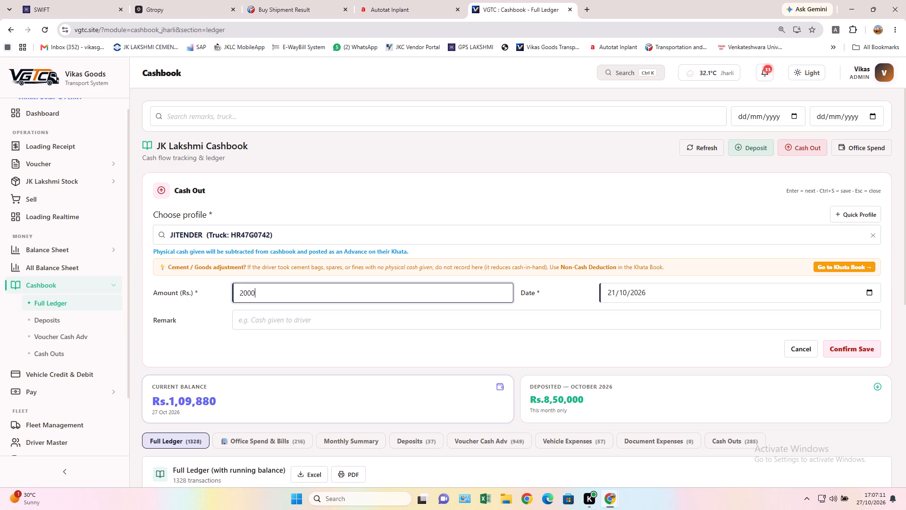
left_click(444, 329)
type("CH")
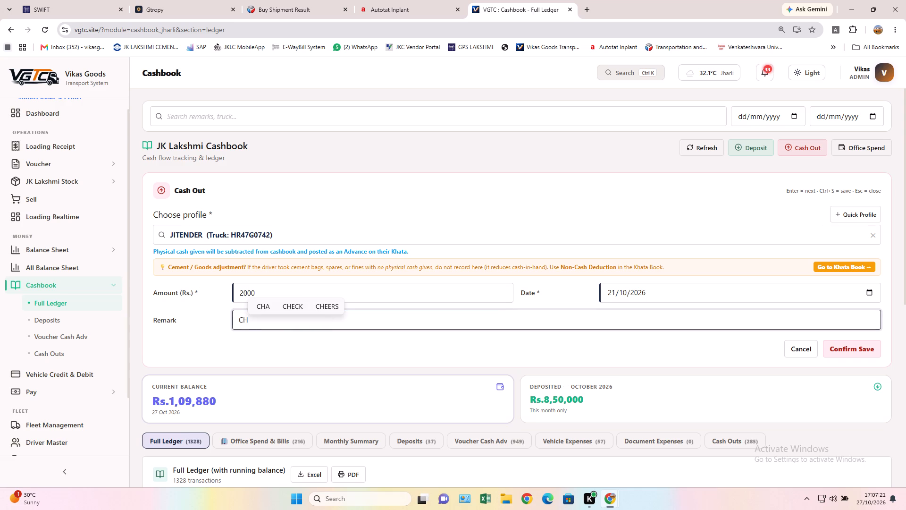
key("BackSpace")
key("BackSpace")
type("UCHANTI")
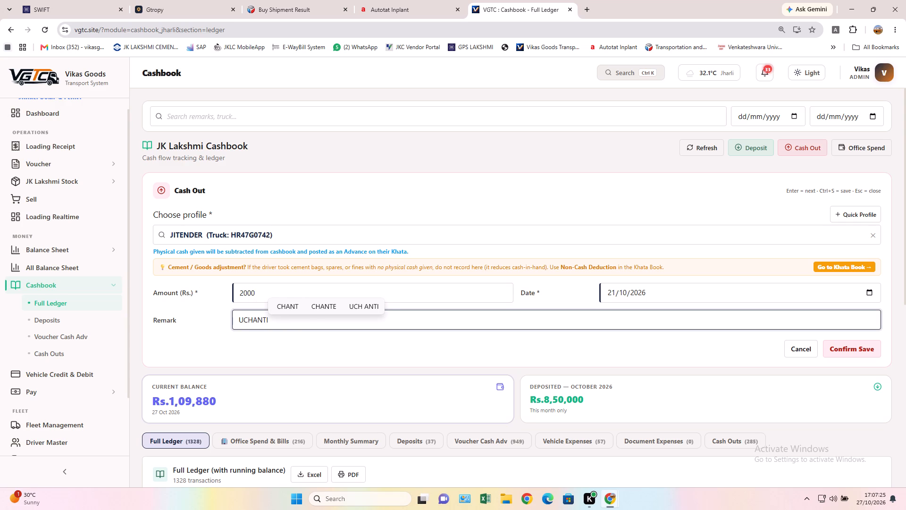
left_click(843, 344)
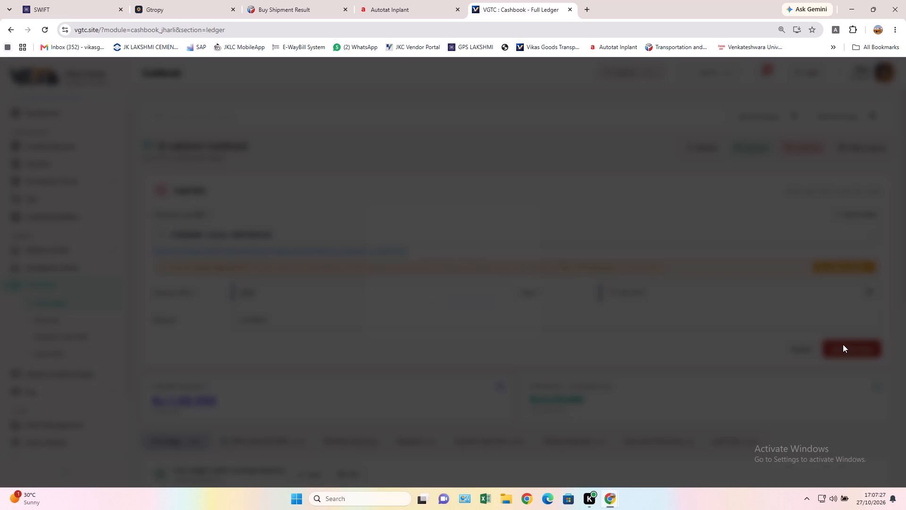
left_click(461, 302)
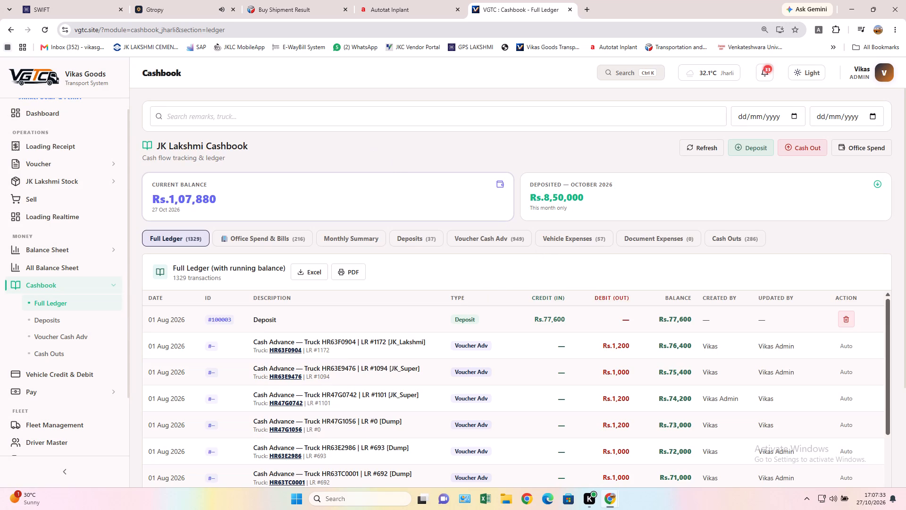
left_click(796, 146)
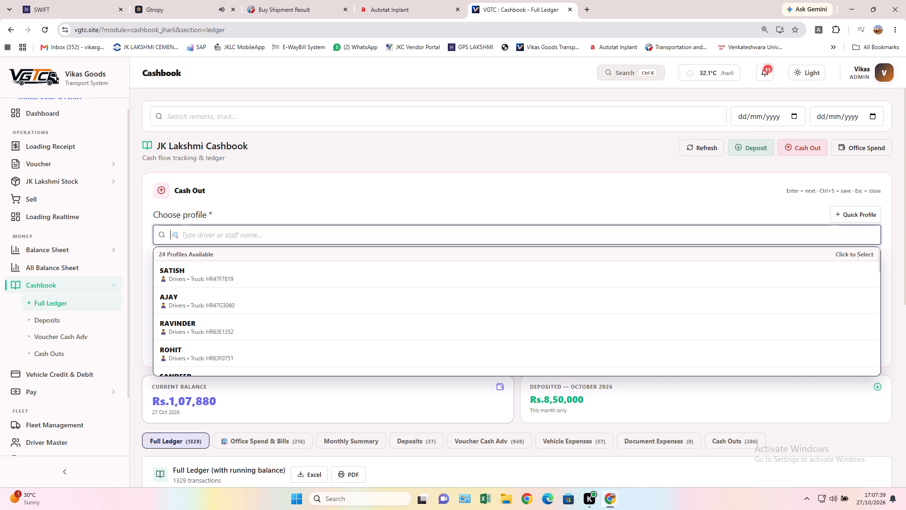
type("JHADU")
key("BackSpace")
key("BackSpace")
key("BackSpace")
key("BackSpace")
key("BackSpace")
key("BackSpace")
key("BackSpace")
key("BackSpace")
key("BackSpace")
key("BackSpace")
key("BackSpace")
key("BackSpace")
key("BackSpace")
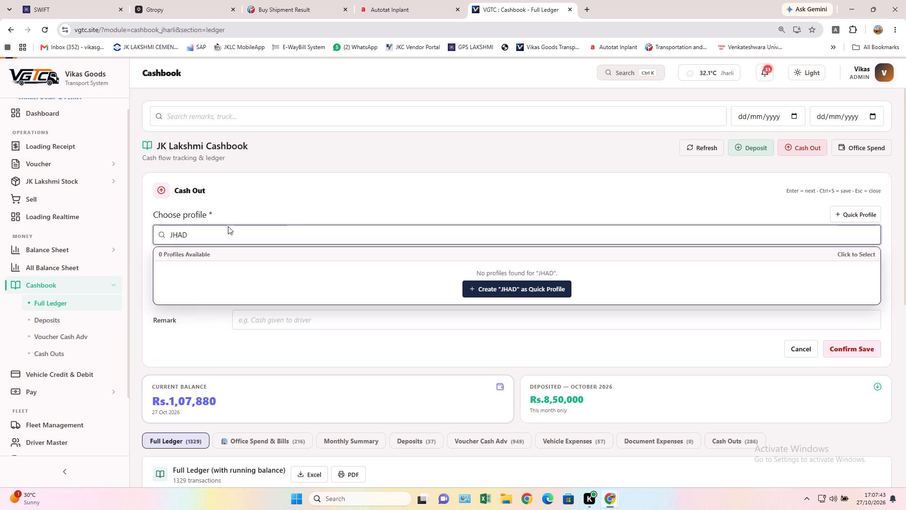
Fill in an Office Spend entry of Rs. 1000 dated 21/10/2026 with the remark "JHADU WALI KO DIYE".
left_click(881, 142)
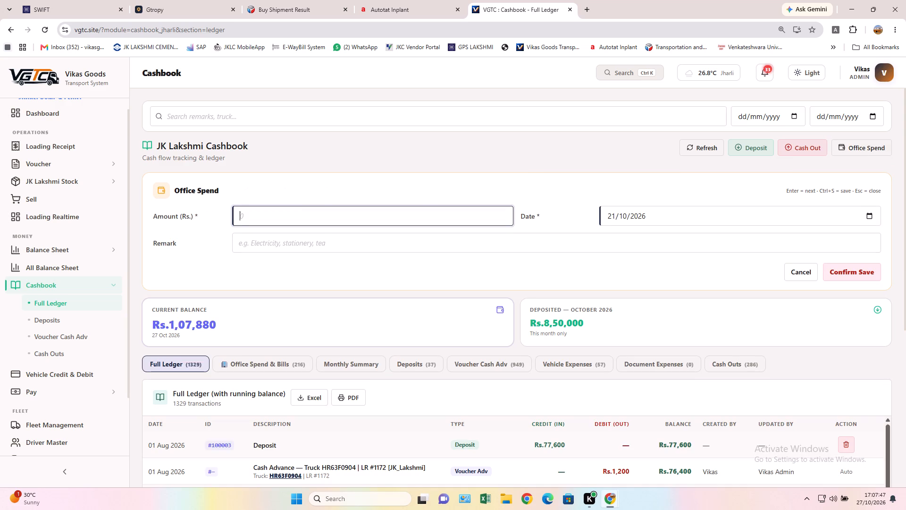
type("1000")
left_click(268, 246)
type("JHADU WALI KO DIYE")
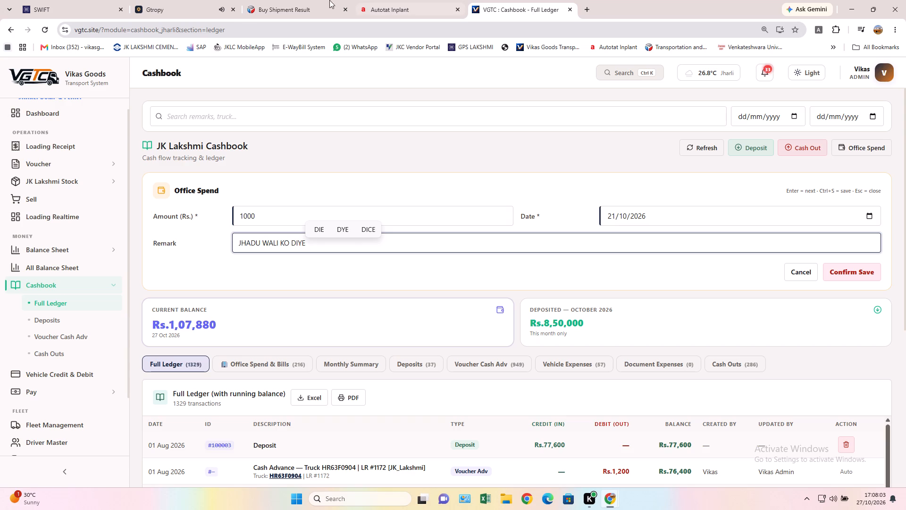
Close the Gtropy vehicle-tracking page and return to the cashbook ledger.
left_click(221, 8)
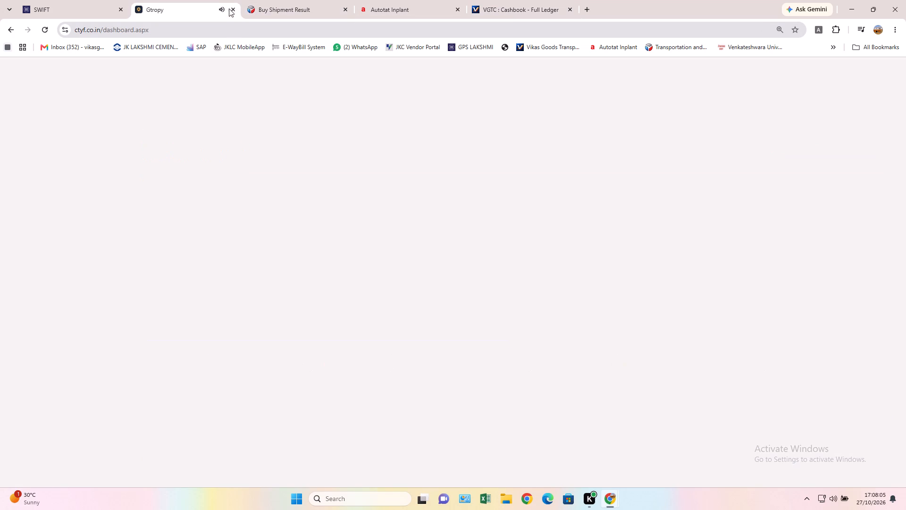
left_click(230, 8)
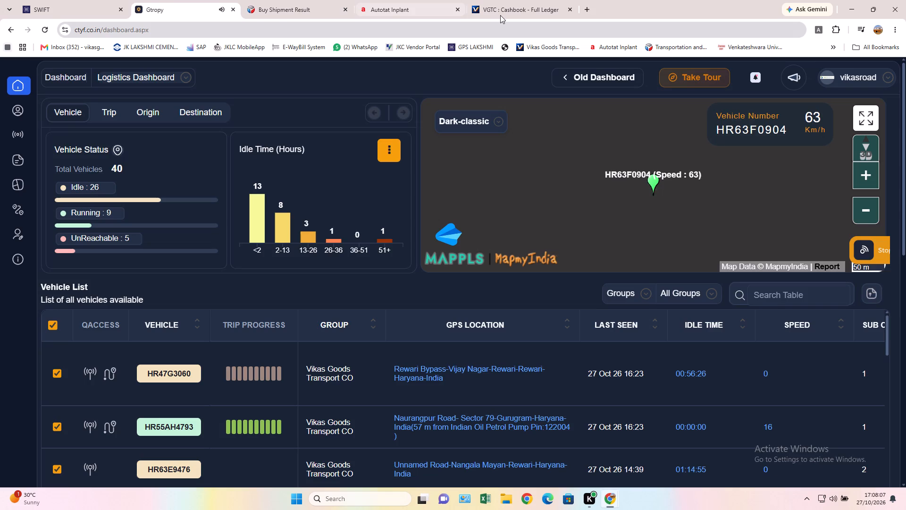
left_click(500, 15)
left_click(385, 5)
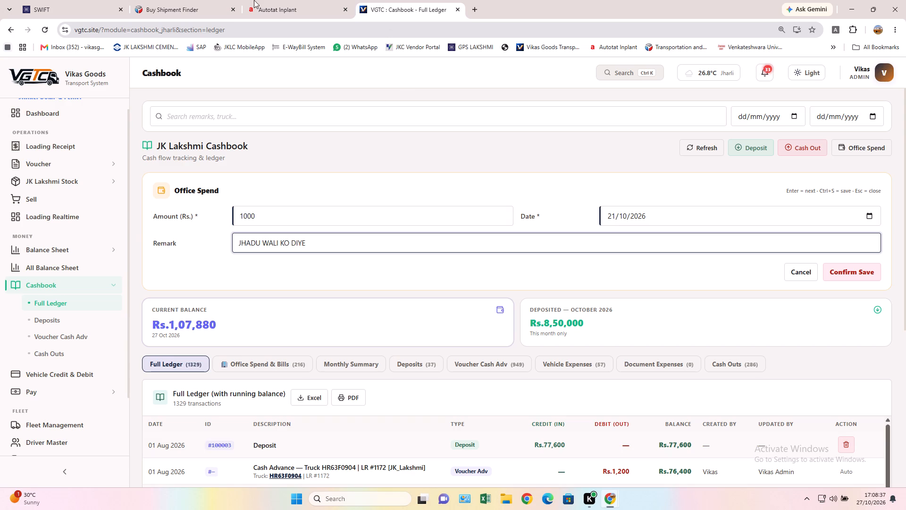
left_click(273, 8)
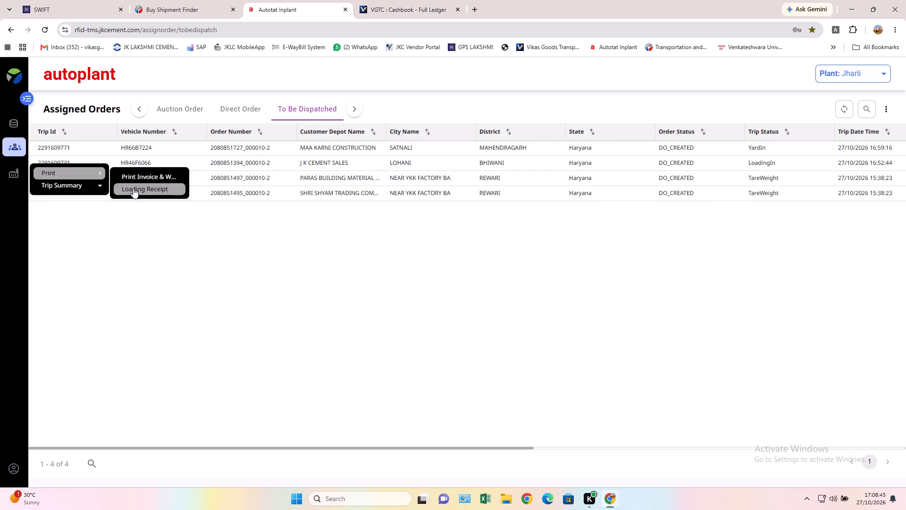
left_click(133, 188)
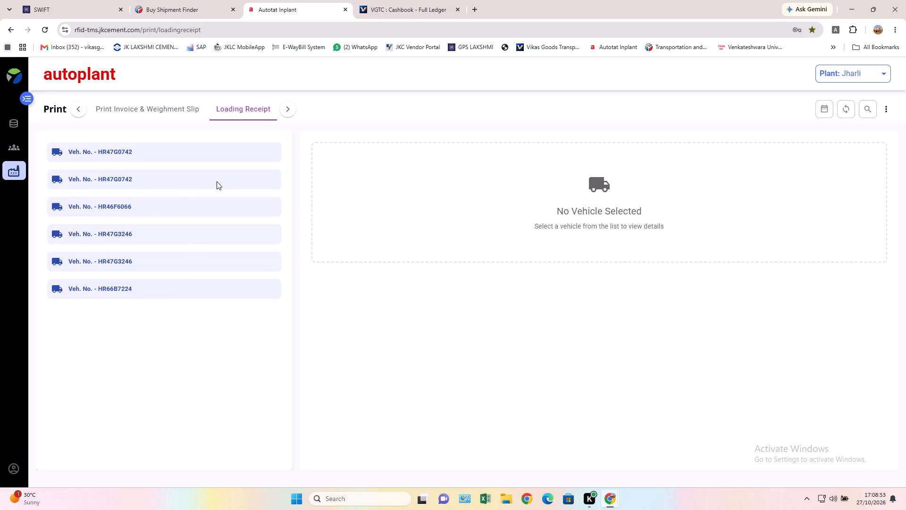
left_click(143, 174)
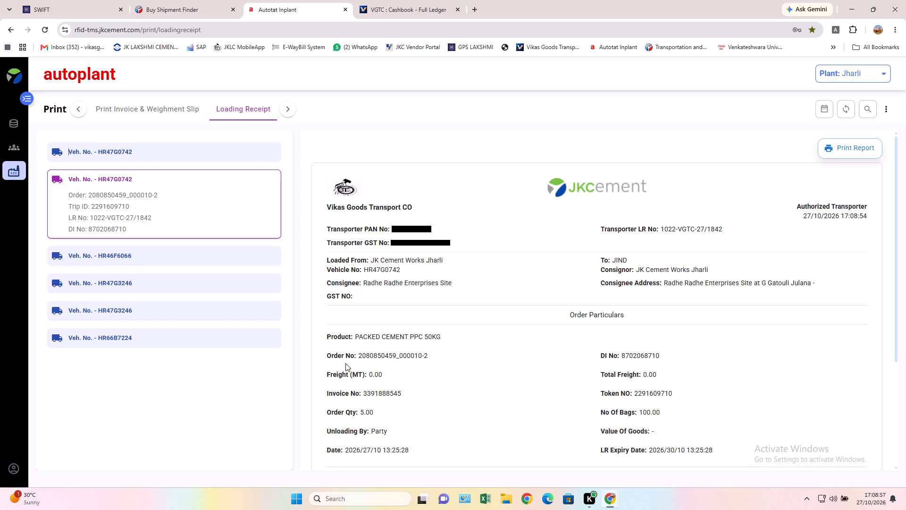
left_click_drag(358, 356, 377, 356)
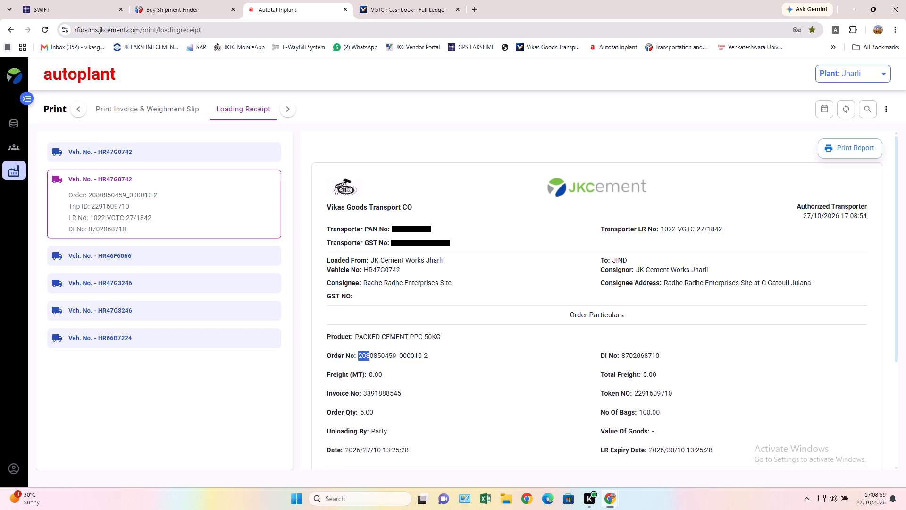
left_click_drag(377, 356, 396, 355)
left_click_drag(396, 355, 397, 355)
key("ctrl+c")
left_click(378, 351)
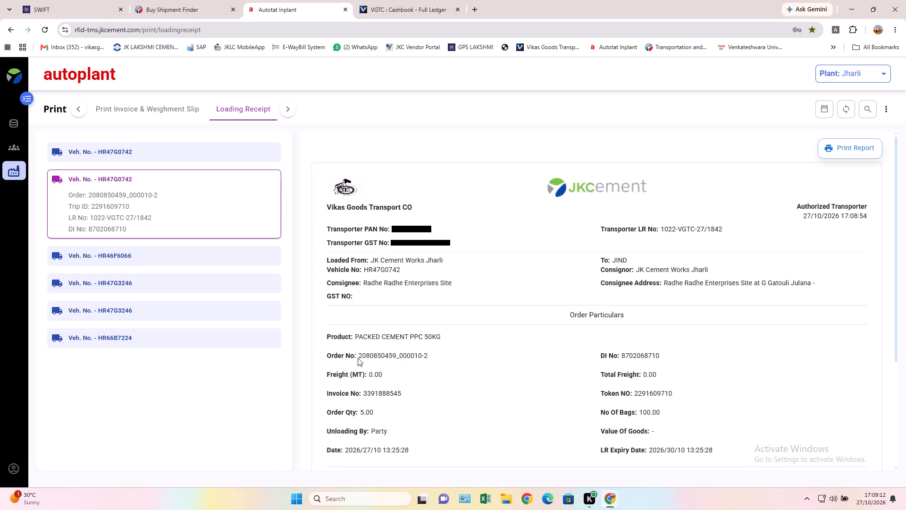
left_click_drag(358, 358, 391, 355)
left_click_drag(391, 355, 395, 355)
key("ctrl+c")
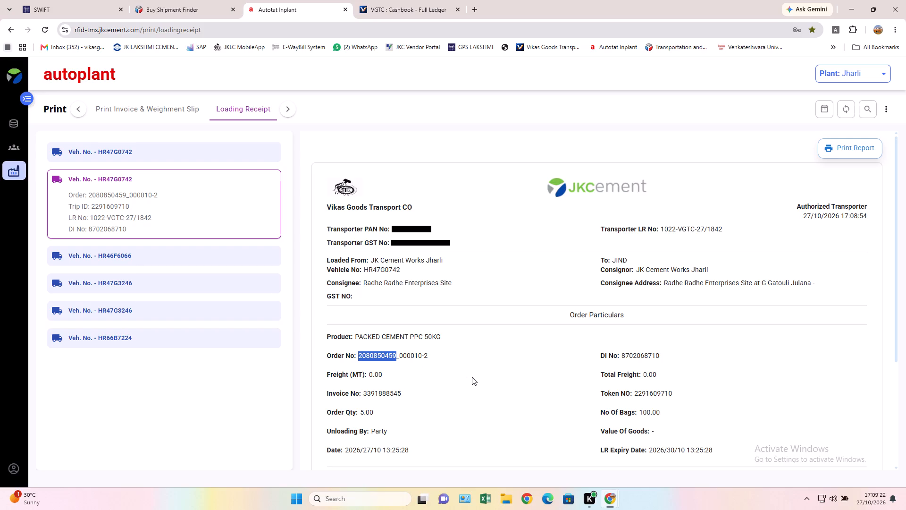
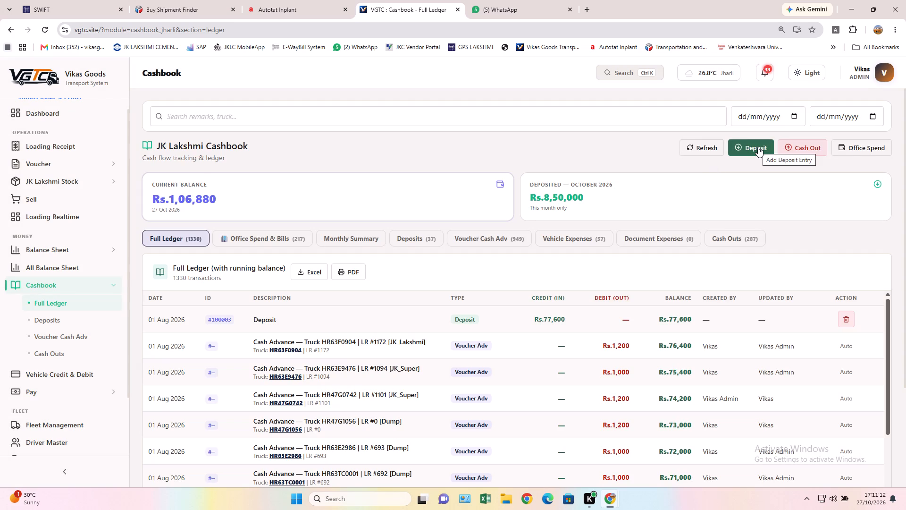
Start a new Office Spend entry in the JK Lakshmi Cashbook with an amount of Rs. 780.
left_click(798, 144)
left_click(847, 148)
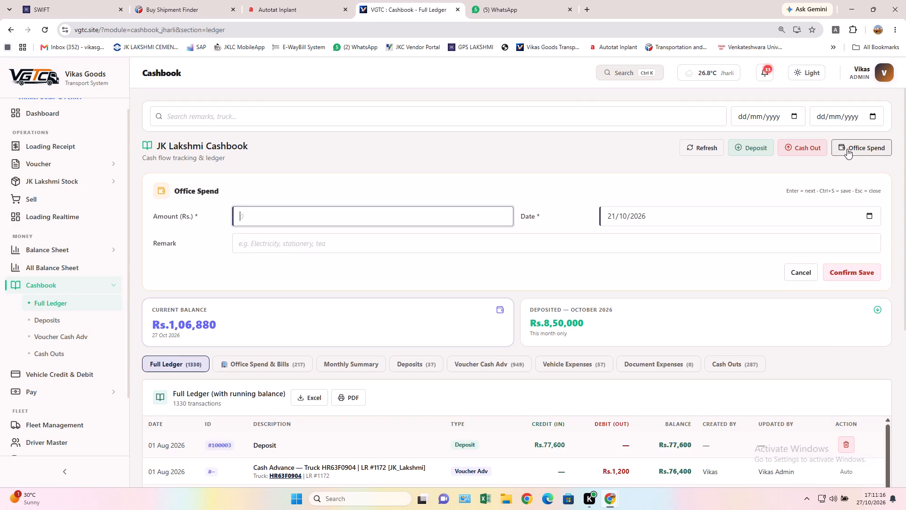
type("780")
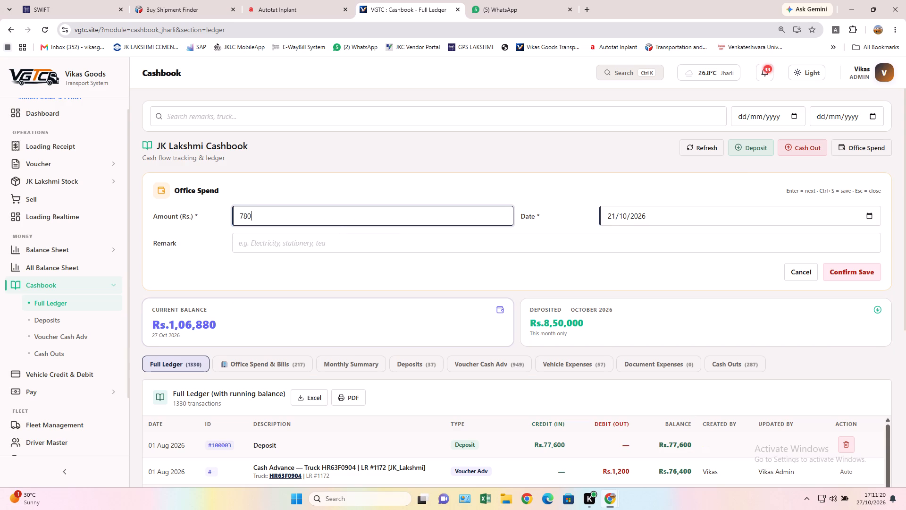
Add the remark "OFFICE DHUP" to the Rs. 780 Office Spend entry and save it.
left_click(302, 248)
type("OFFIC")
type("E")
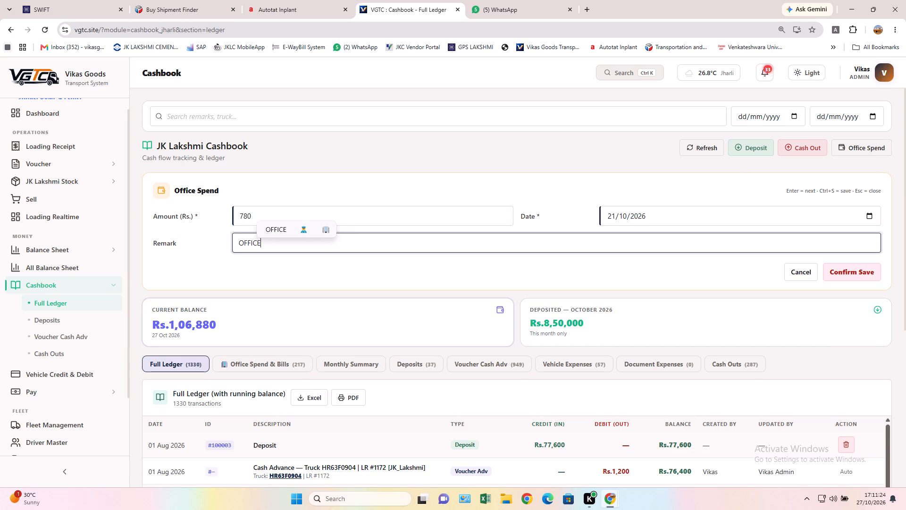
key("space")
type("DHU")
key("p")
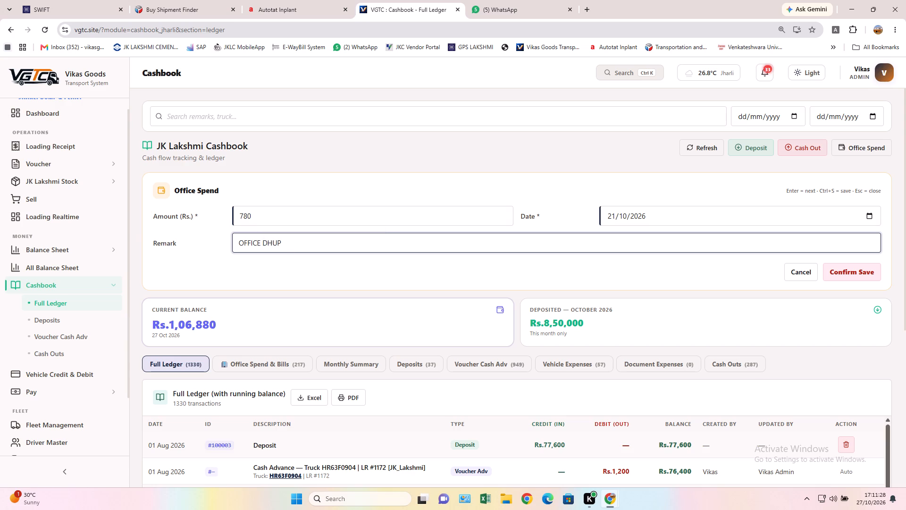
left_click(856, 267)
left_click(487, 301)
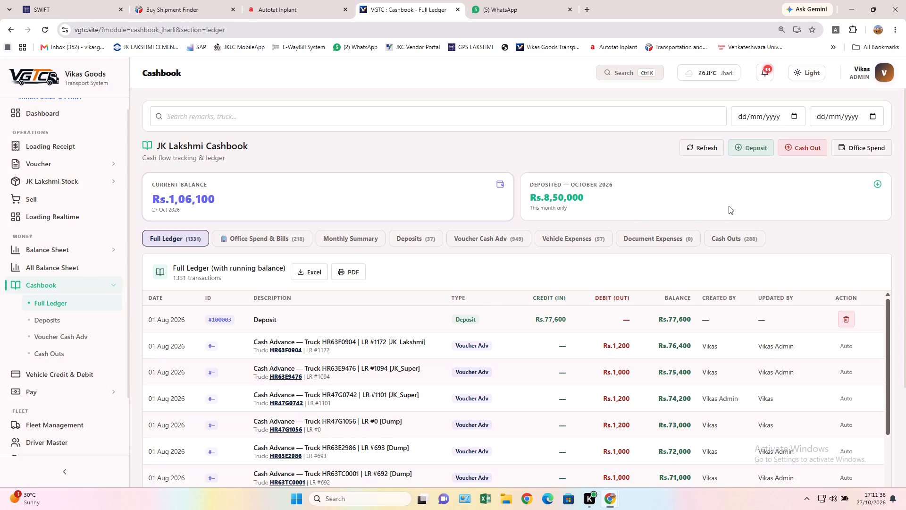
Fill in a new Office Spend entry of Rs. 200 with the remark "VK ,DK", then back out at the save confirmation.
left_click(844, 146)
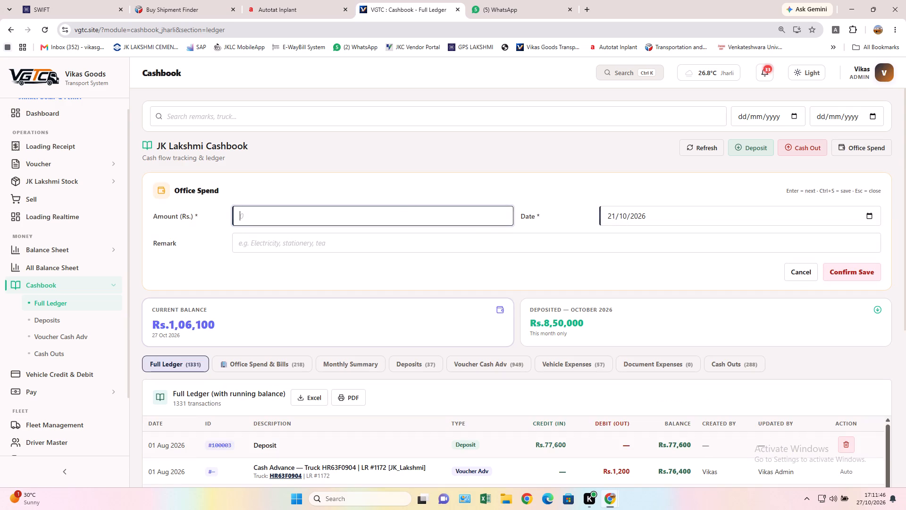
type("200")
left_click(351, 248)
type("VK")
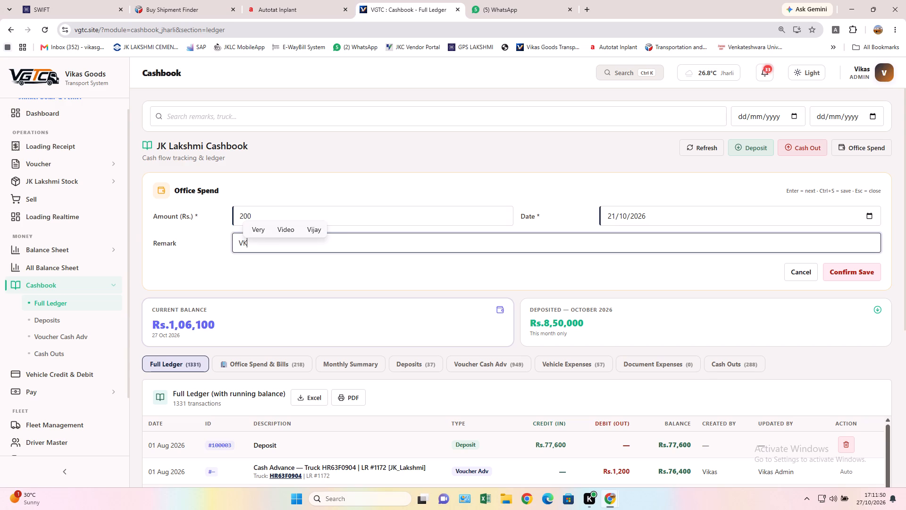
key("space")
key("comma")
type("DK")
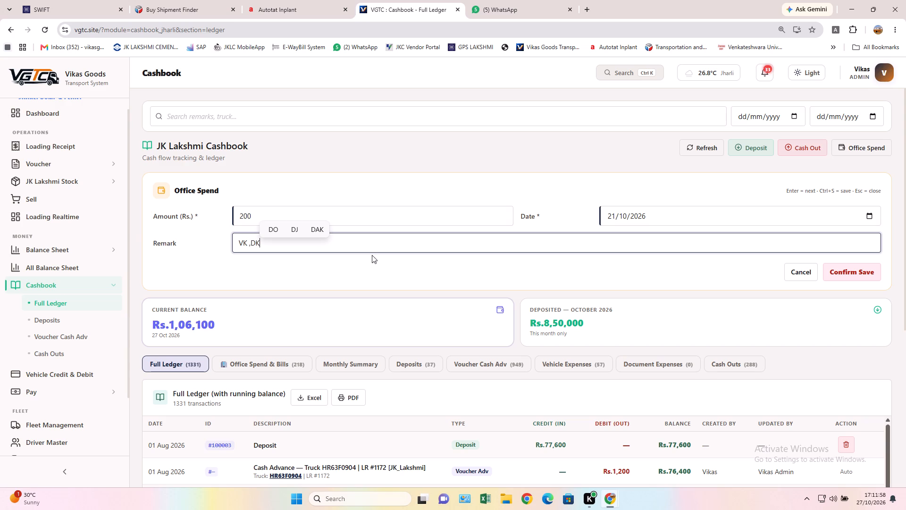
left_click(850, 273)
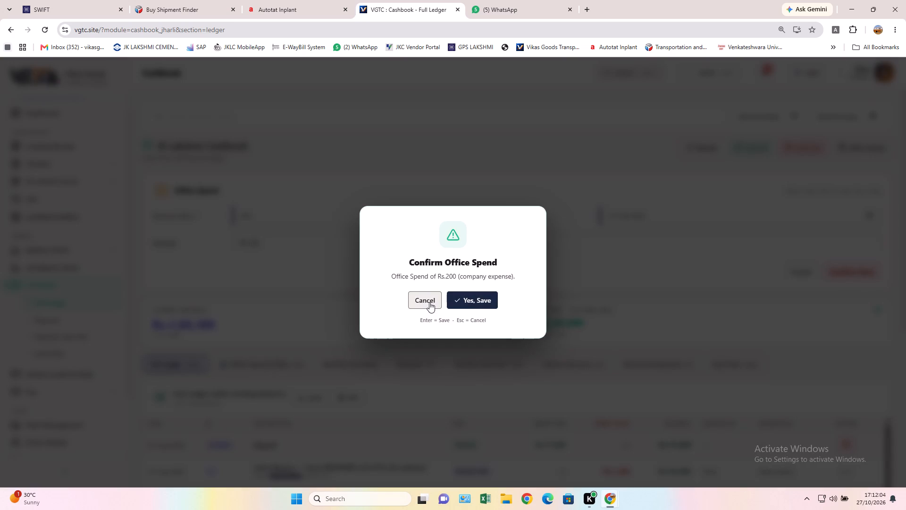
left_click(429, 302)
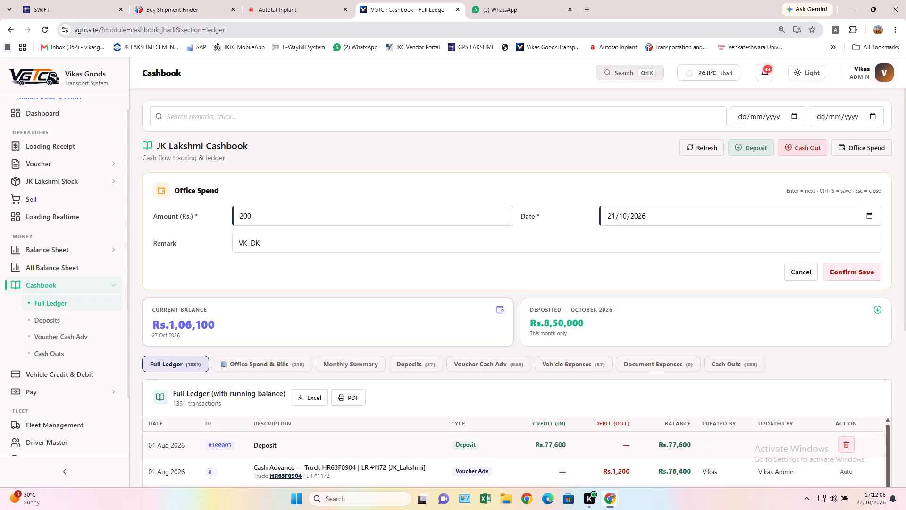
Set the open Office Spend entry's amount to Rs. 100, shorten its remark to "VK", and save it.
left_click(254, 216)
key("BackSpace")
key("BackSpace")
key("BackSpace")
key("BackSpace")
key("BackSpace")
key("BackSpace")
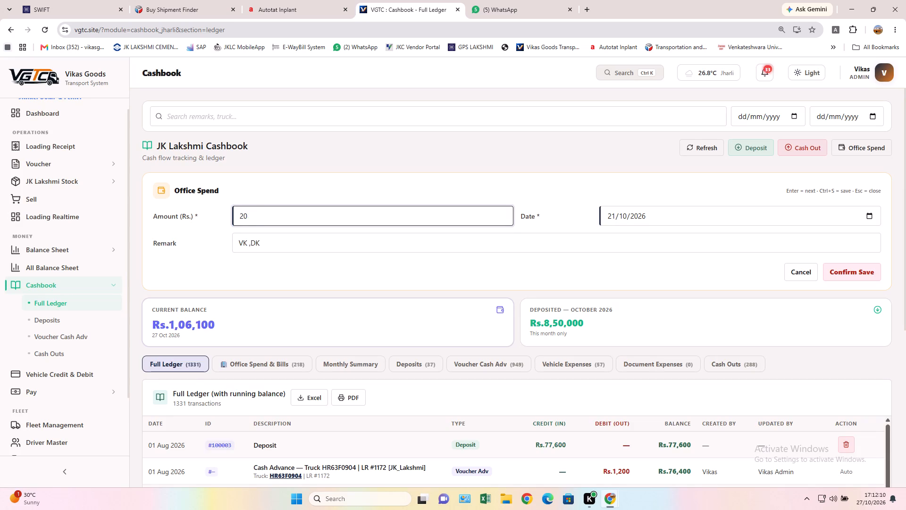
type("100")
left_click(263, 243)
key("BackSpace")
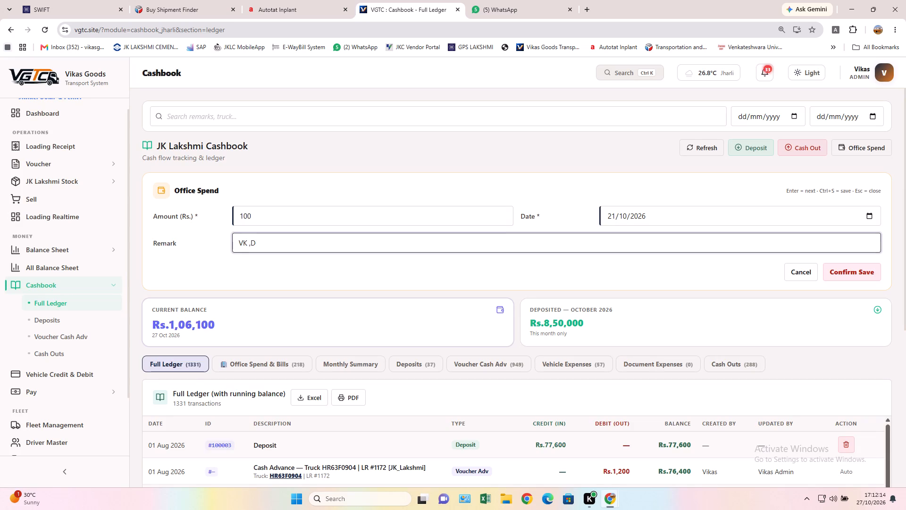
key("BackSpace")
key("BackSpace")
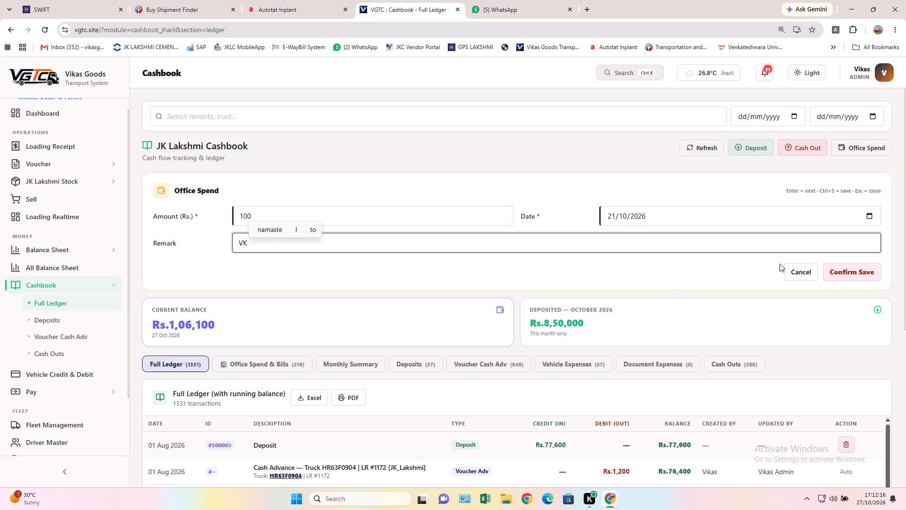
left_click(849, 266)
left_click(458, 303)
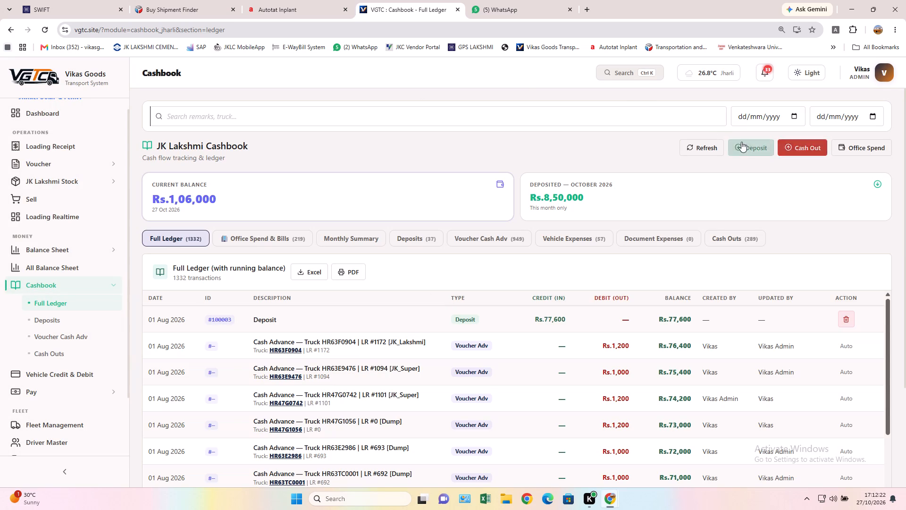
left_click(807, 151)
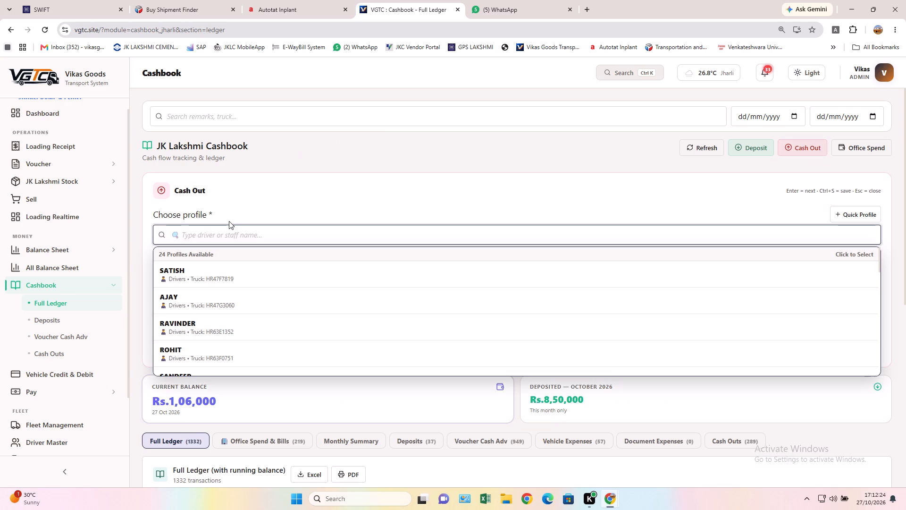
type("DE")
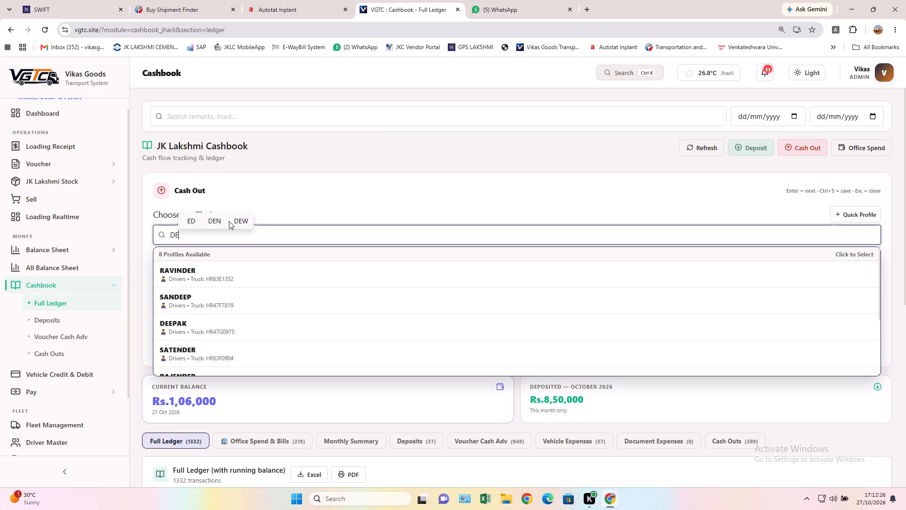
left_click(209, 323)
left_click(275, 289)
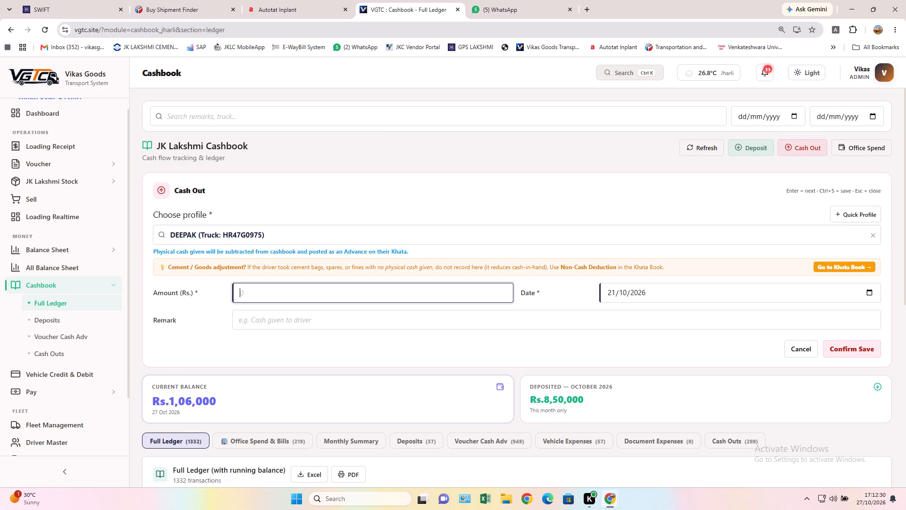
type("100")
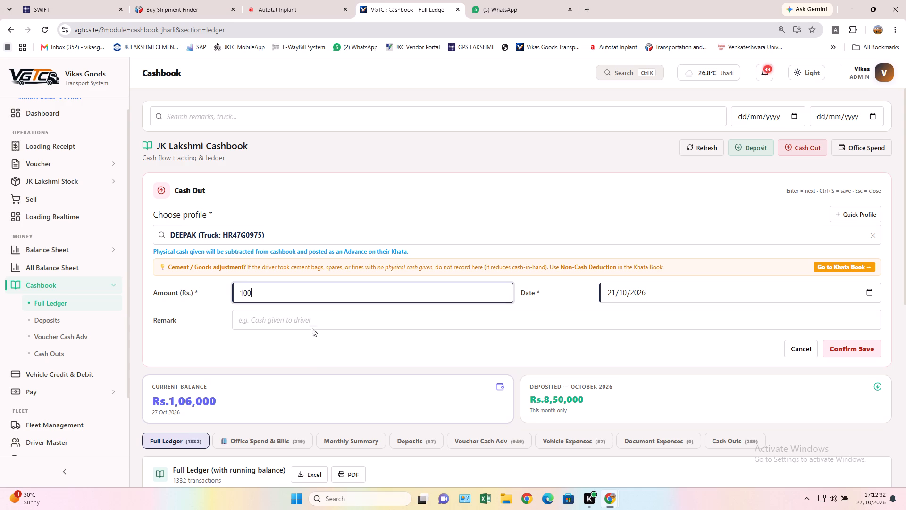
left_click(313, 318)
type("KH")
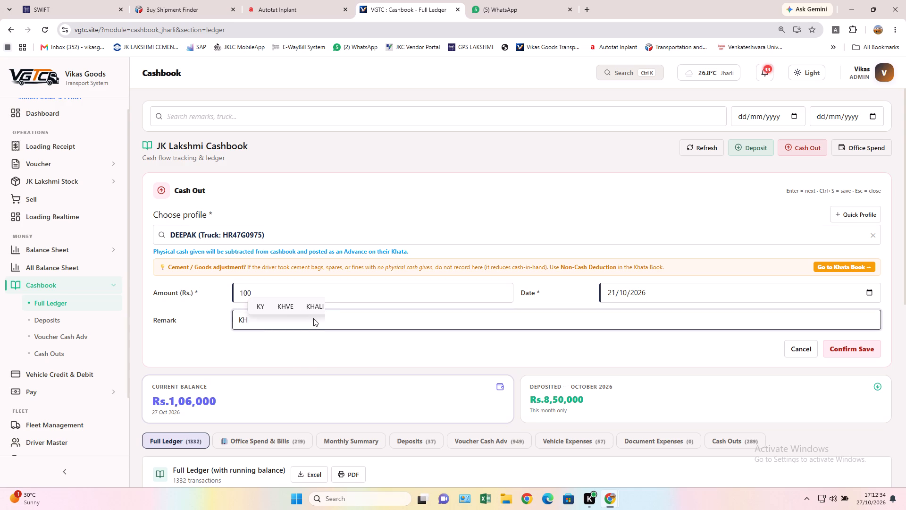
type("ANA")
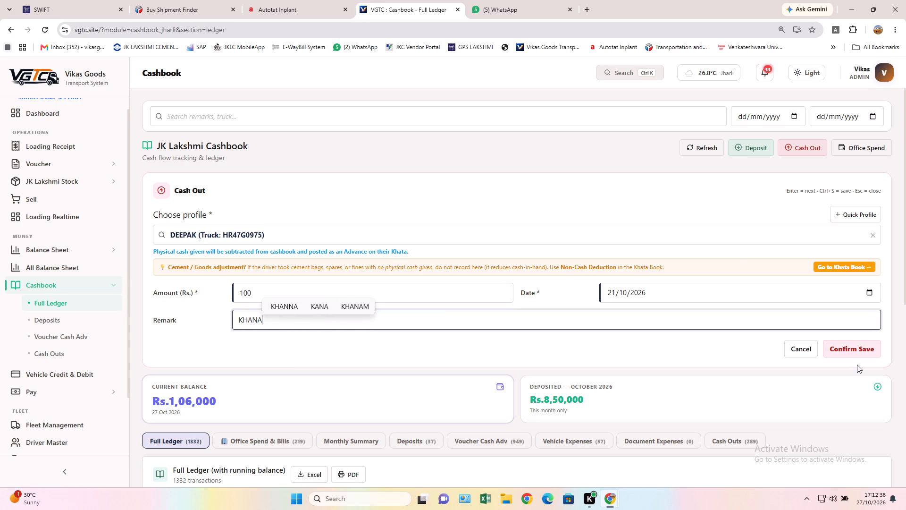
left_click(856, 353)
left_click(476, 299)
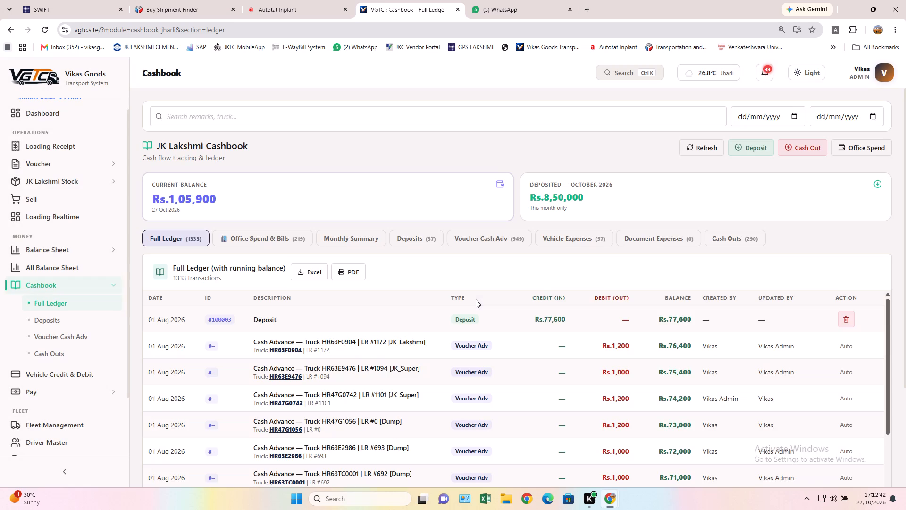
Record and save an Office Spend of Rs. 500 dated 21/10/2026 with the remark "BACHI MISTERY".
left_click(841, 144)
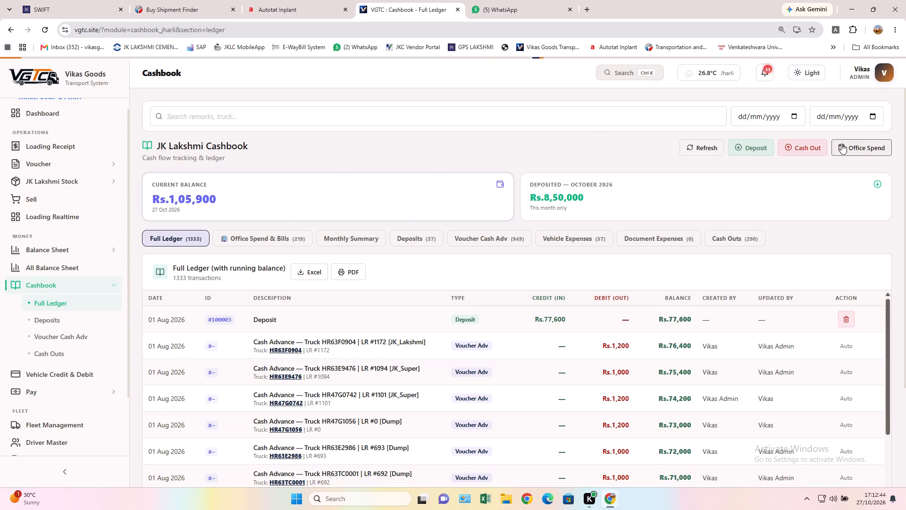
type("500")
left_click(255, 246)
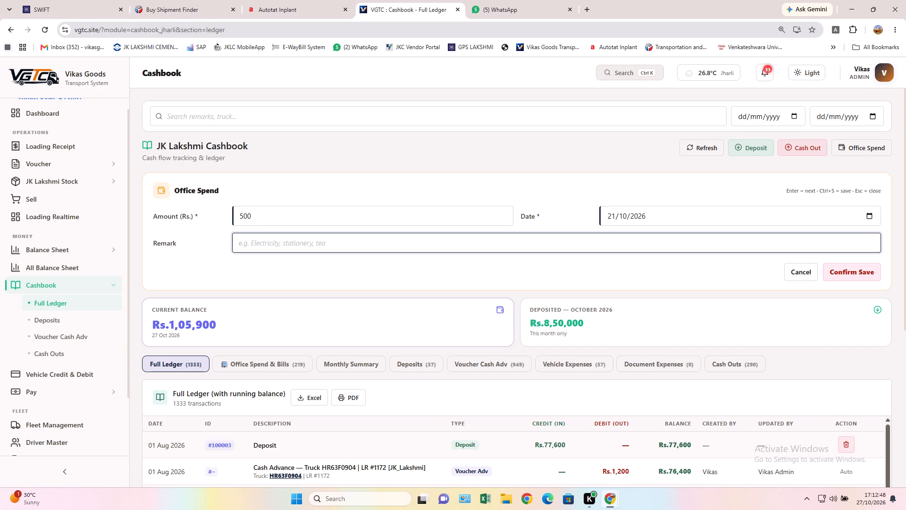
type("BACVH")
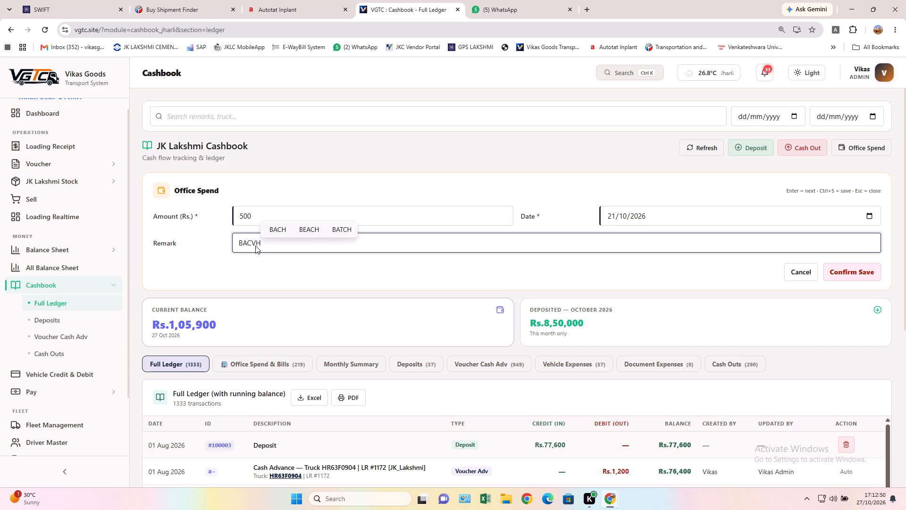
key("BackSpace")
key("BackSpace")
key("BackSpace")
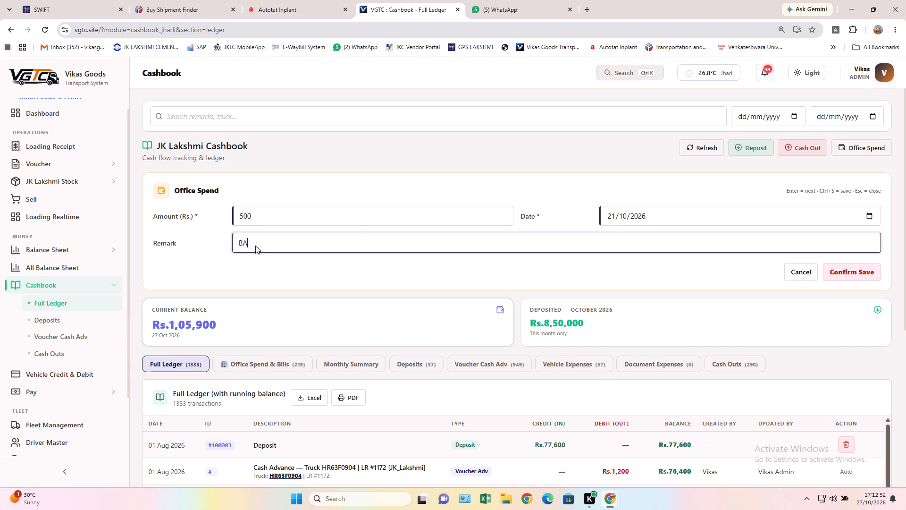
type("CHI MITEREY")
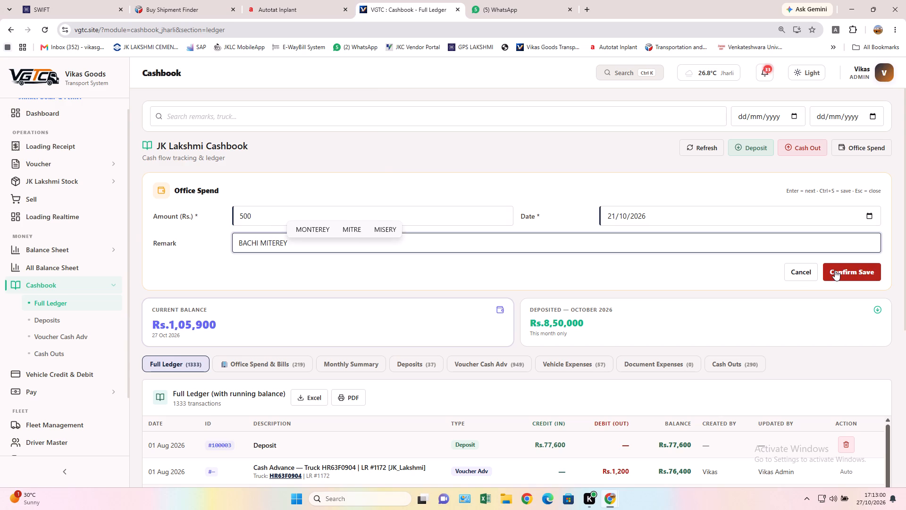
key("BackSpace")
key("BackSpace")
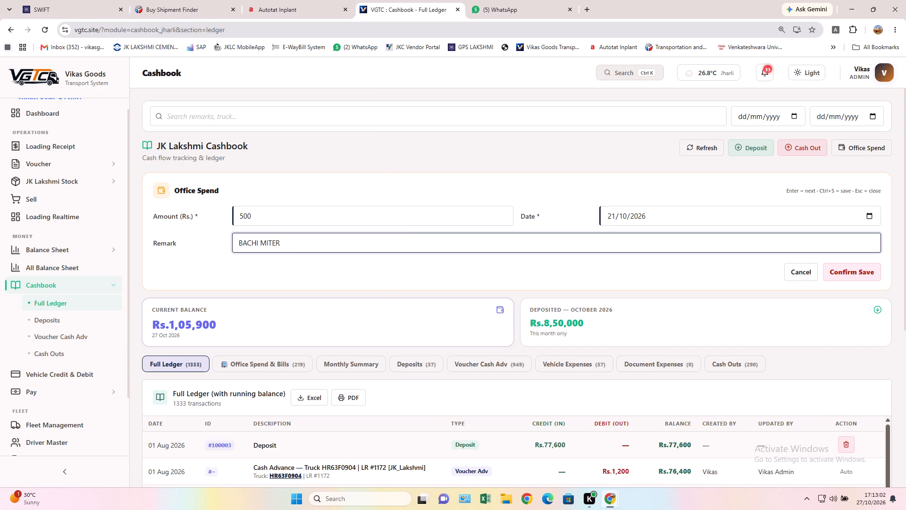
key("BackSpace")
key("BackSpace")
key("BackSpace")
type("STERY")
left_click(847, 269)
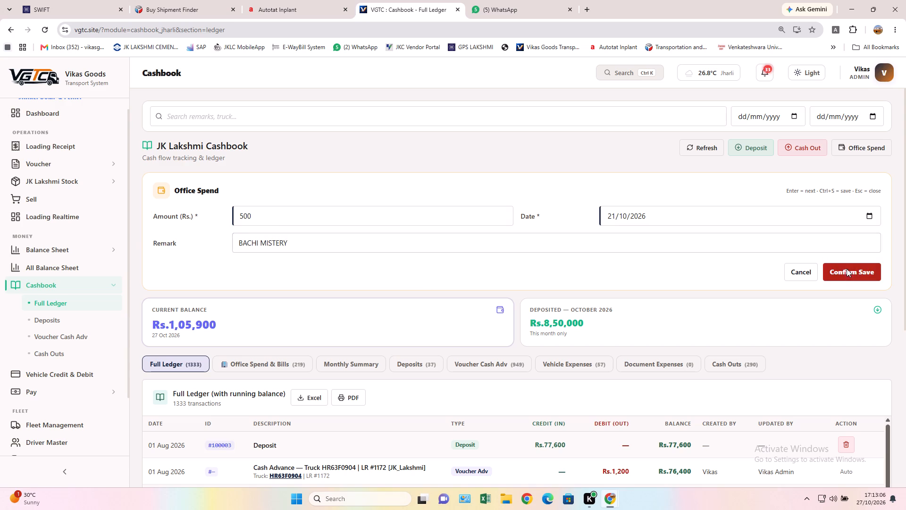
left_click(477, 306)
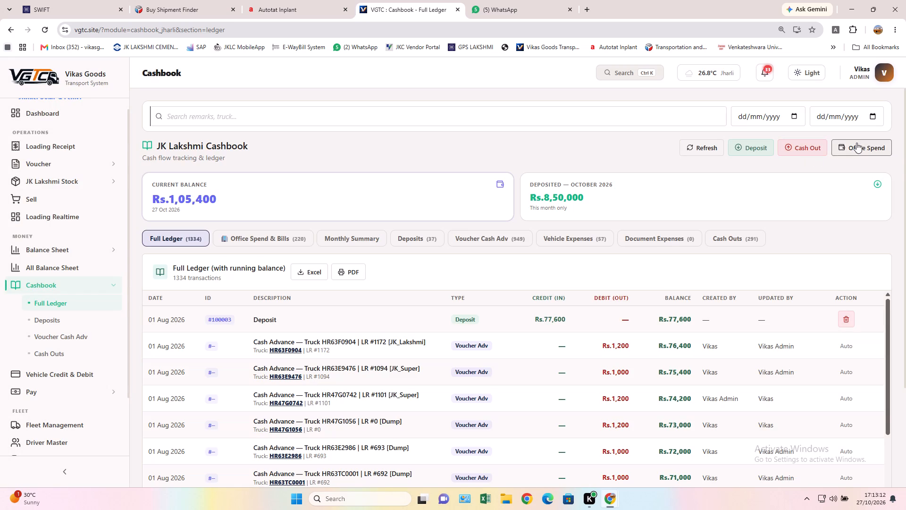
Record and save an Office Spend of Rs. 600 dated 21/10/2026 with the remark "5KG THAMKU OFFICE".
left_click(856, 144)
left_click(356, 216)
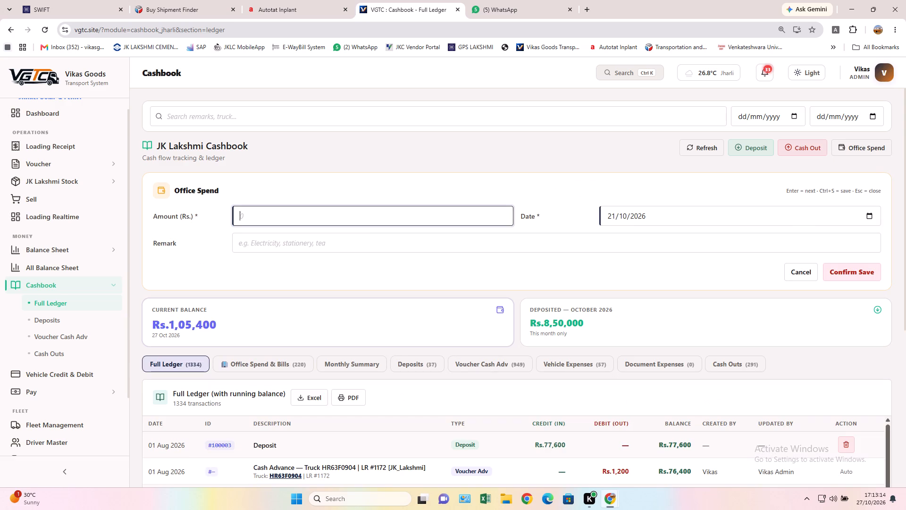
type("600")
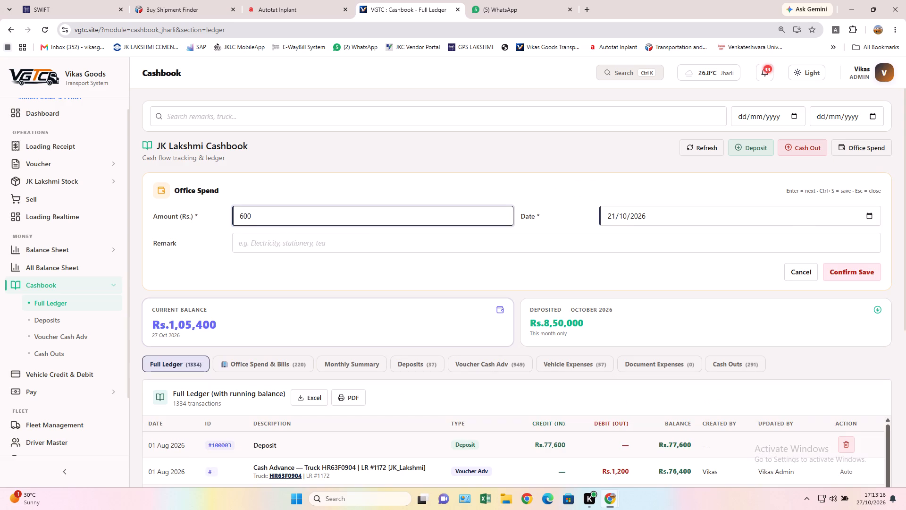
left_click(285, 246)
key("space")
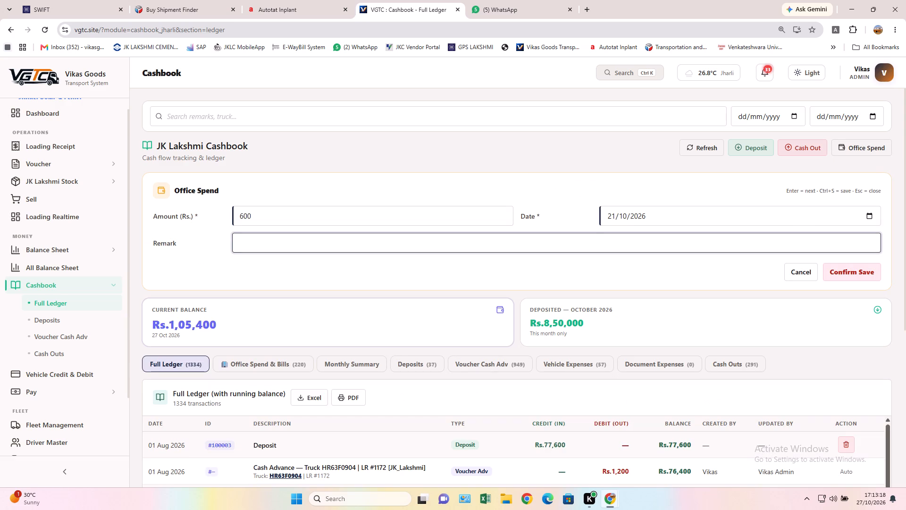
type("5KG THAMKU OFFICE")
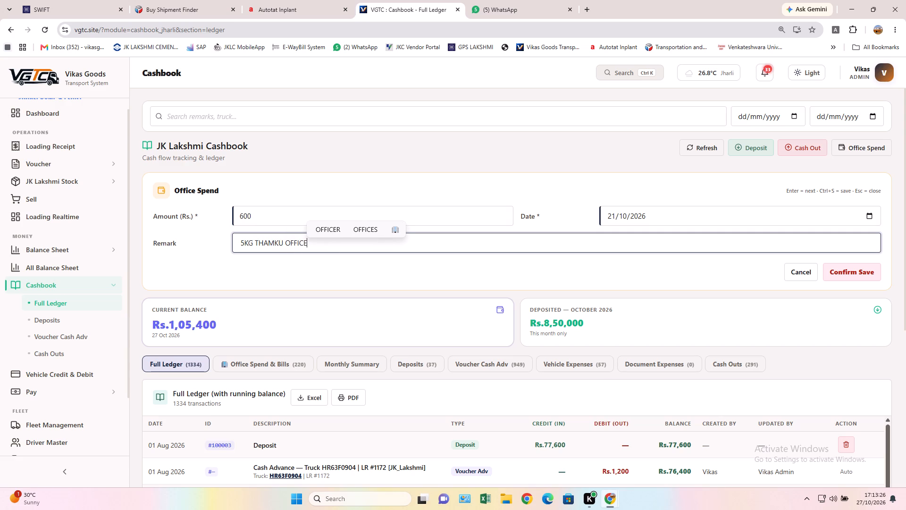
left_click(841, 266)
left_click(478, 297)
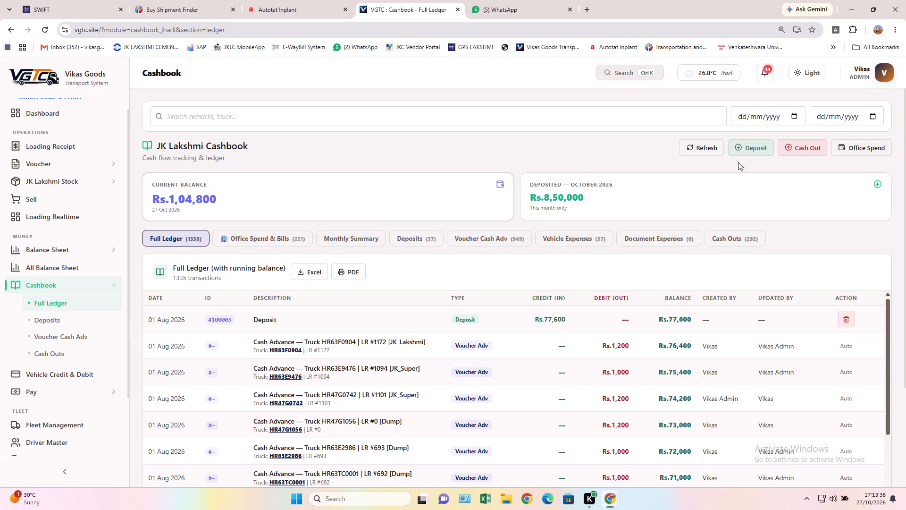
left_click(782, 148)
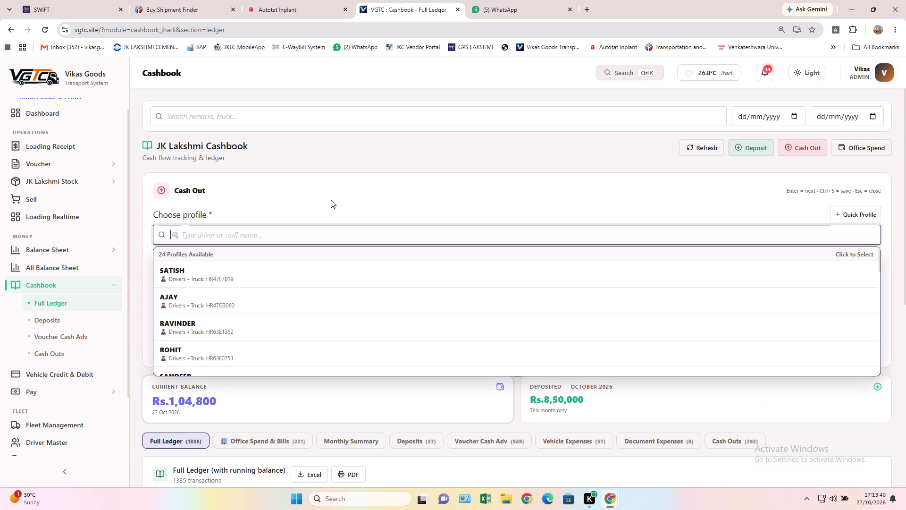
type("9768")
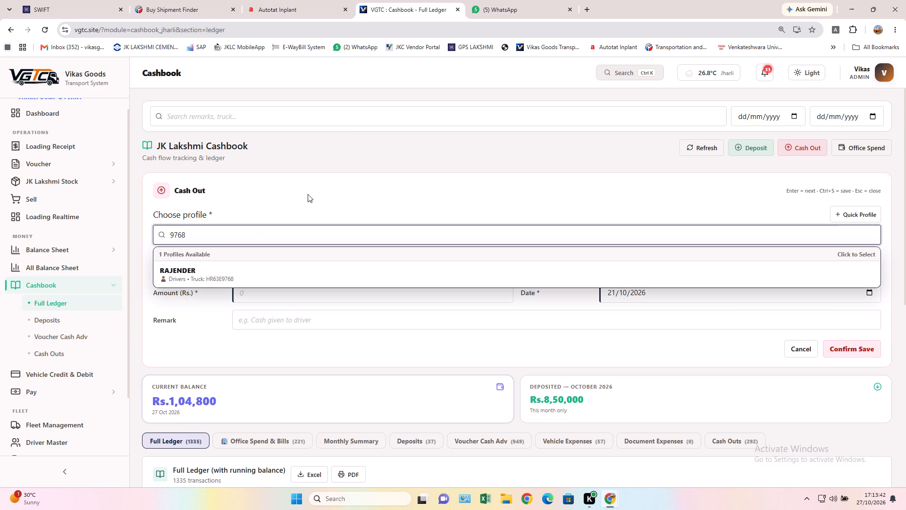
left_click(264, 280)
left_click(262, 292)
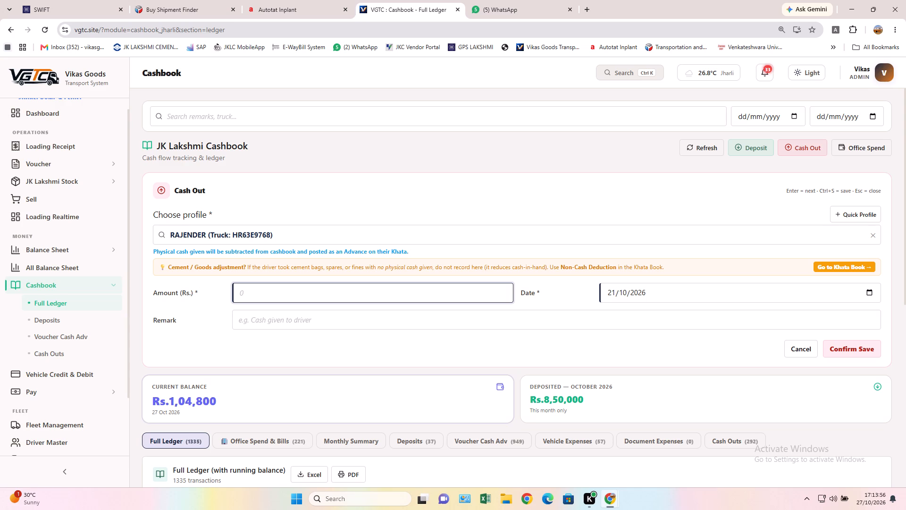
type("5000")
key("BackSpace")
left_click(274, 313)
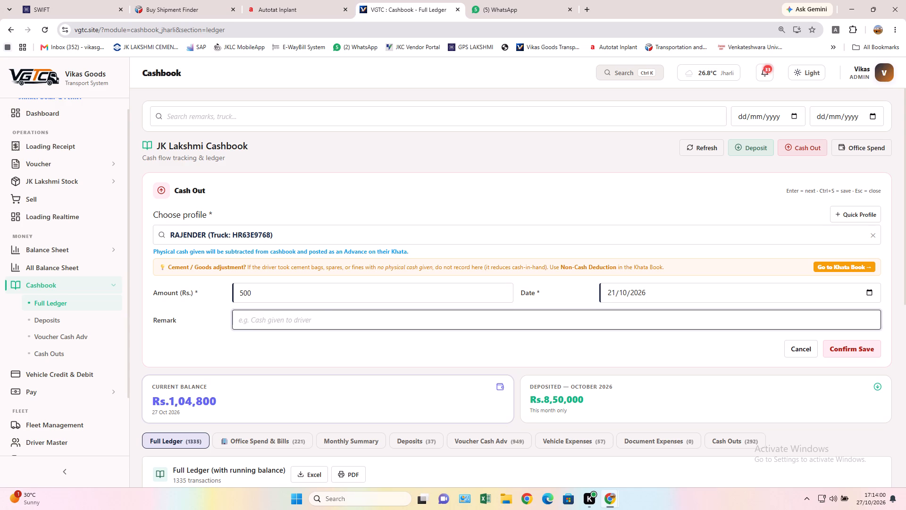
type("RAJENDER")
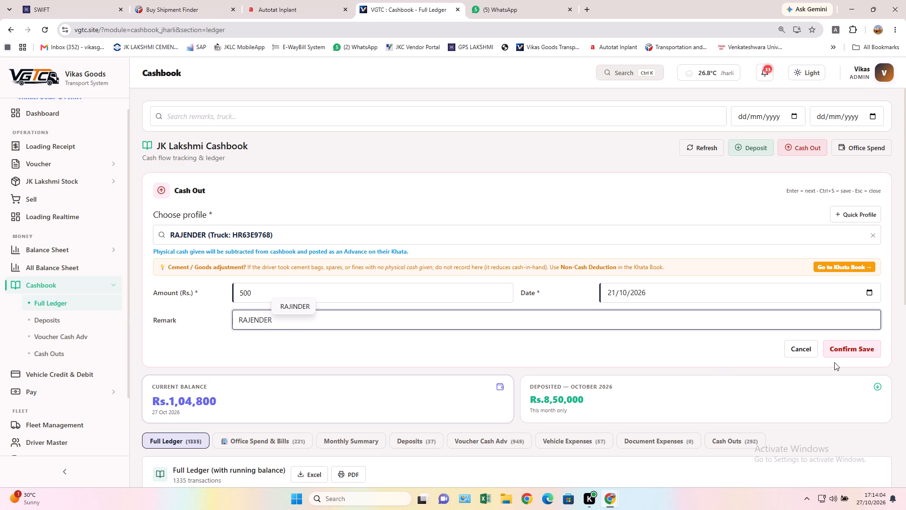
left_click(873, 344)
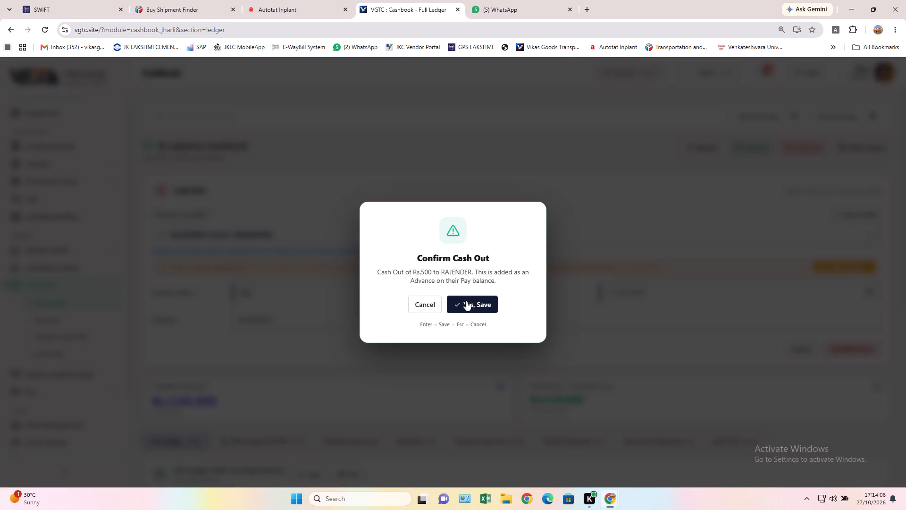
left_click(469, 301)
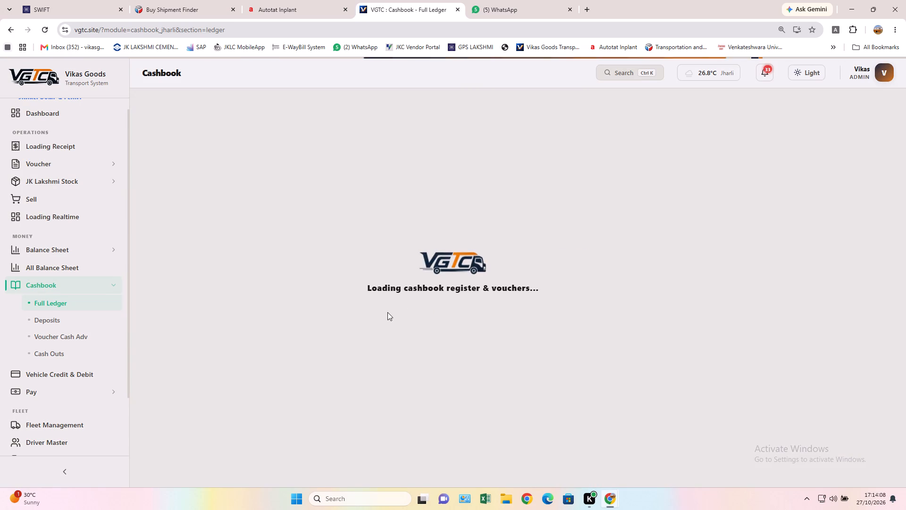
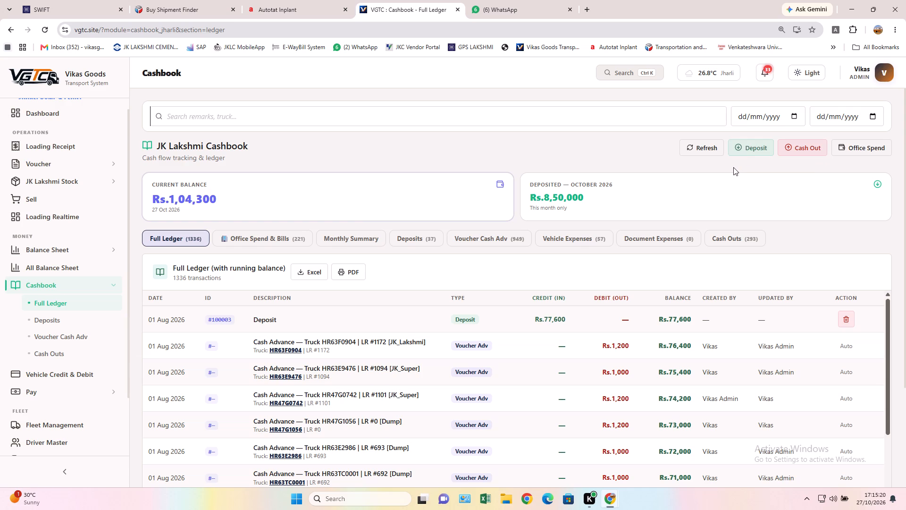
left_click(808, 146)
type("DEEPAK")
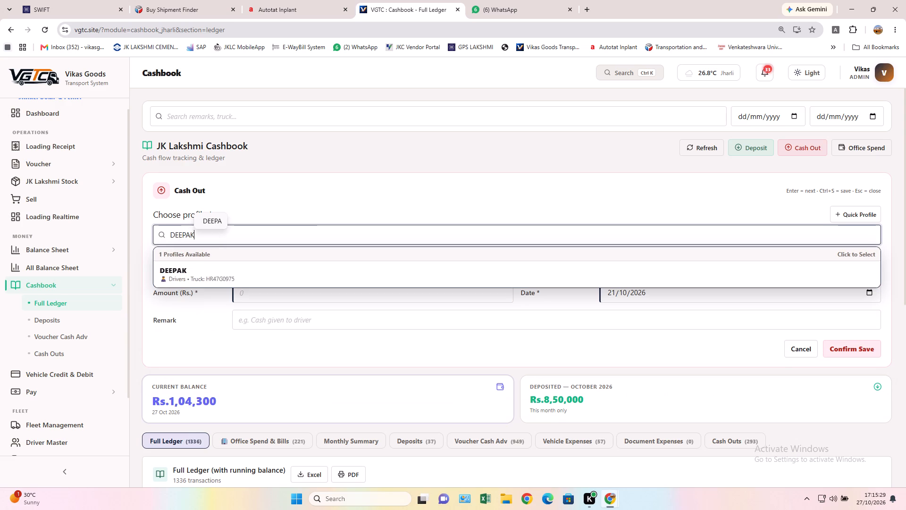
left_click(211, 279)
left_click(270, 294)
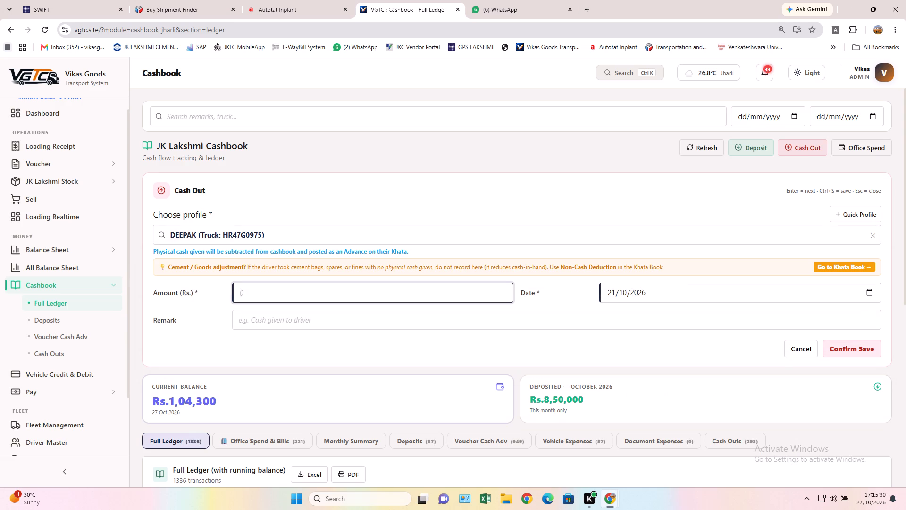
type("590")
left_click(288, 321)
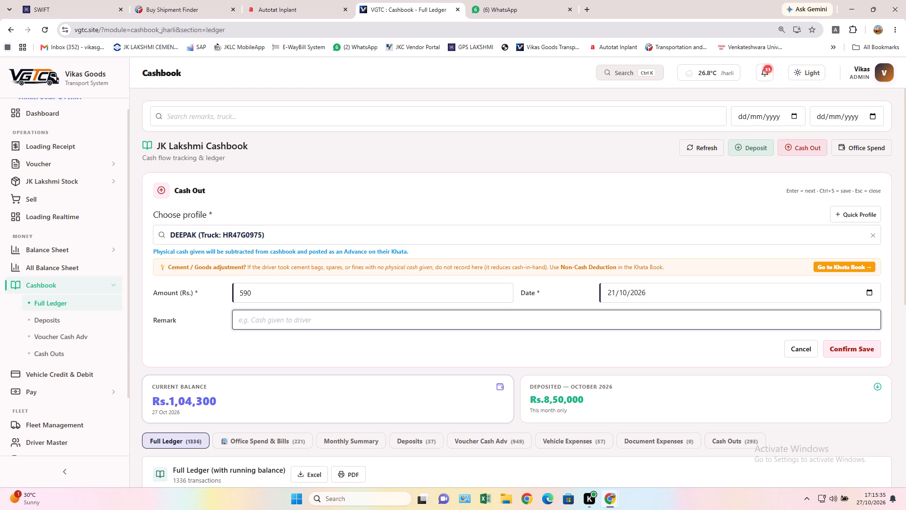
key("c")
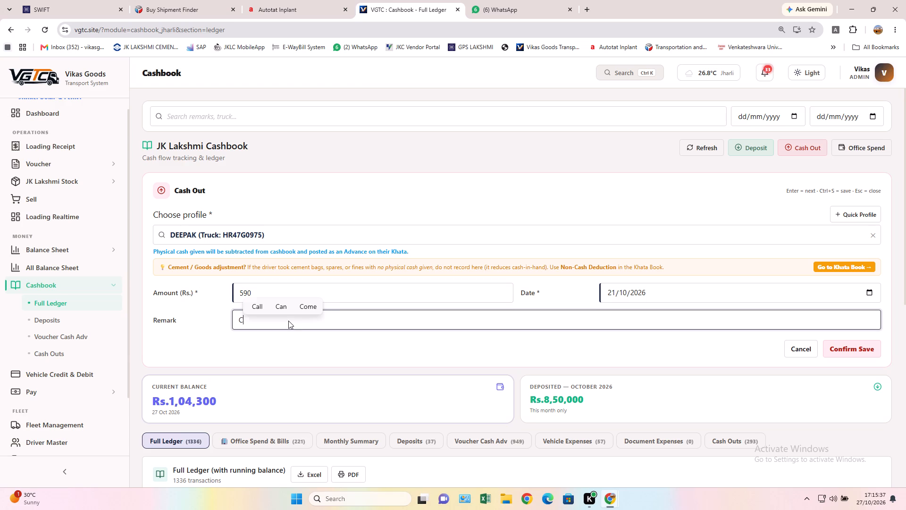
key("BackSpace")
type("UCH")
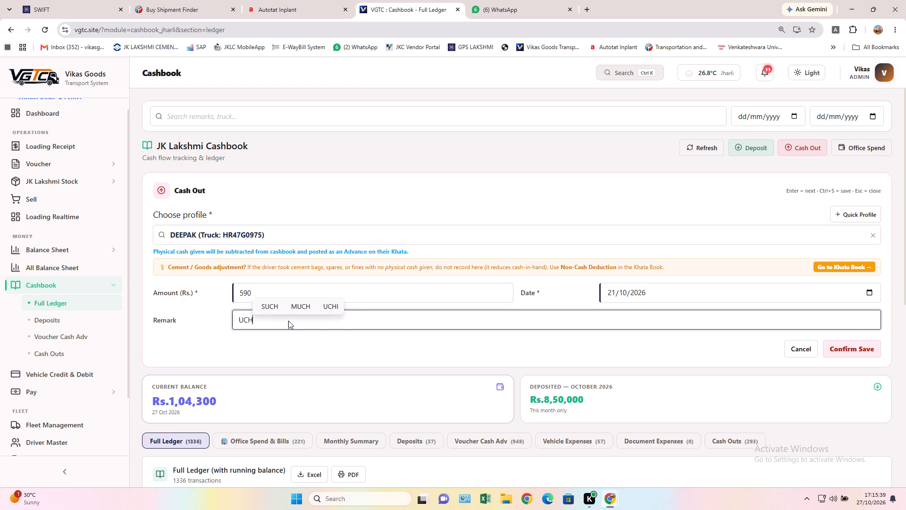
type("NTI")
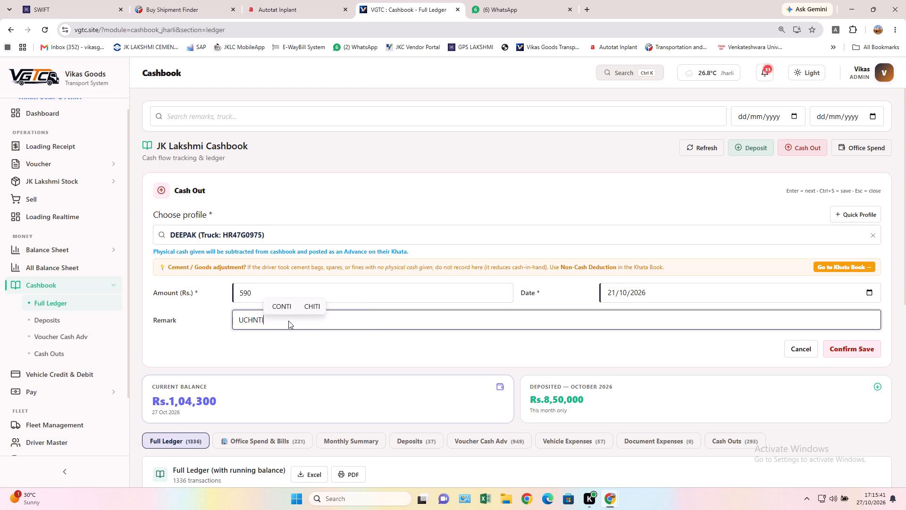
left_click(611, 296)
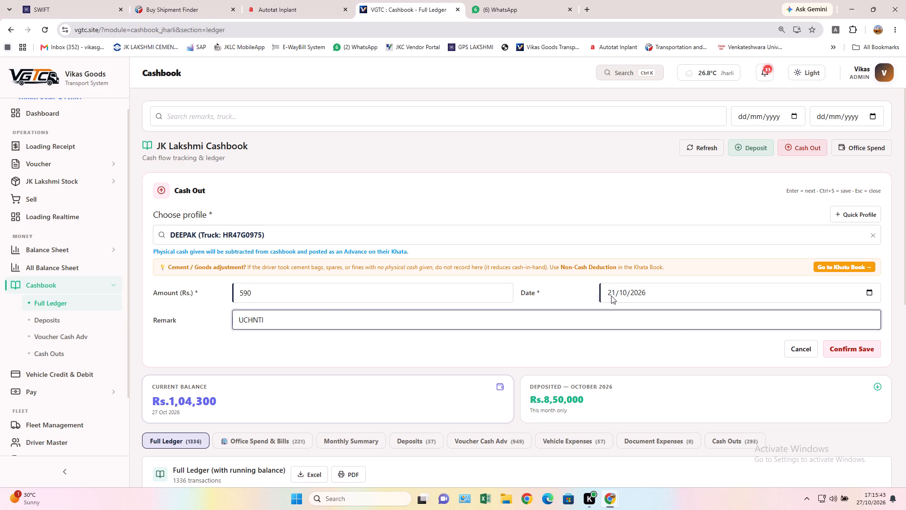
type("22")
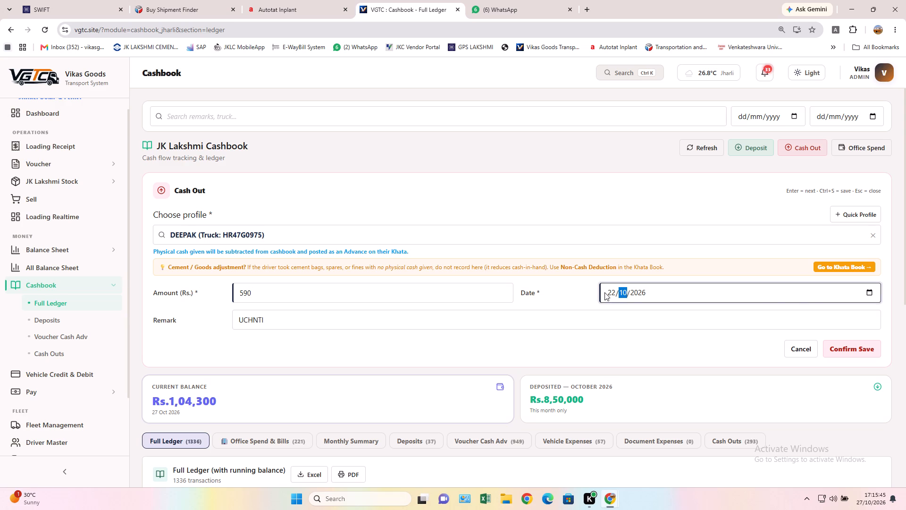
left_click(861, 345)
left_click(473, 301)
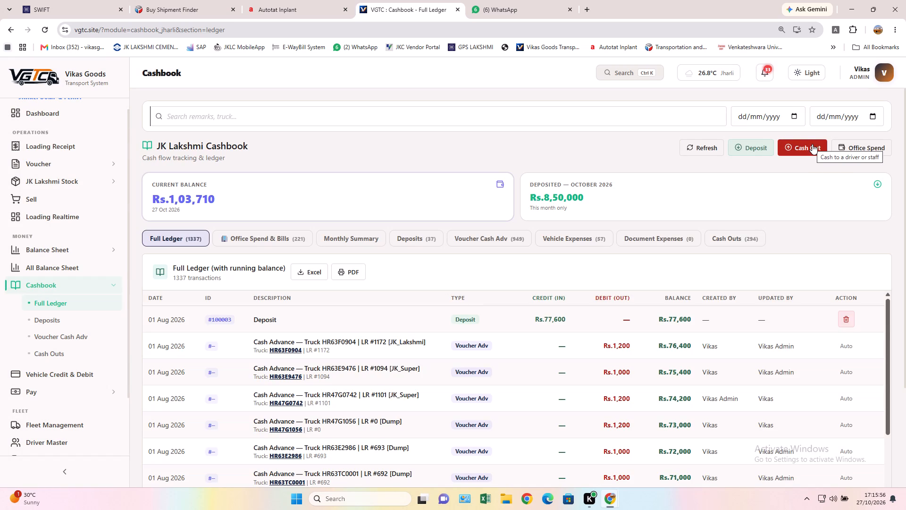
Record and save an Office Spend of Rs. 500 dated 22/10/2026 with the remark "KHANA".
left_click(847, 149)
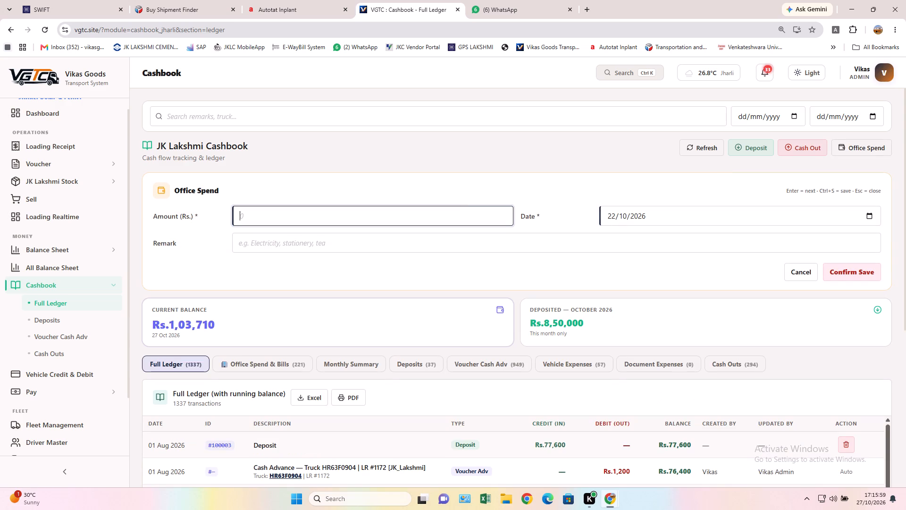
left_click(415, 215)
type("390")
key("BackSpace")
key("BackSpace")
key("BackSpace")
key("BackSpace")
key("BackSpace")
key("BackSpace")
key("BackSpace")
type("500")
left_click(294, 238)
type("KHAM")
key("BackSpace")
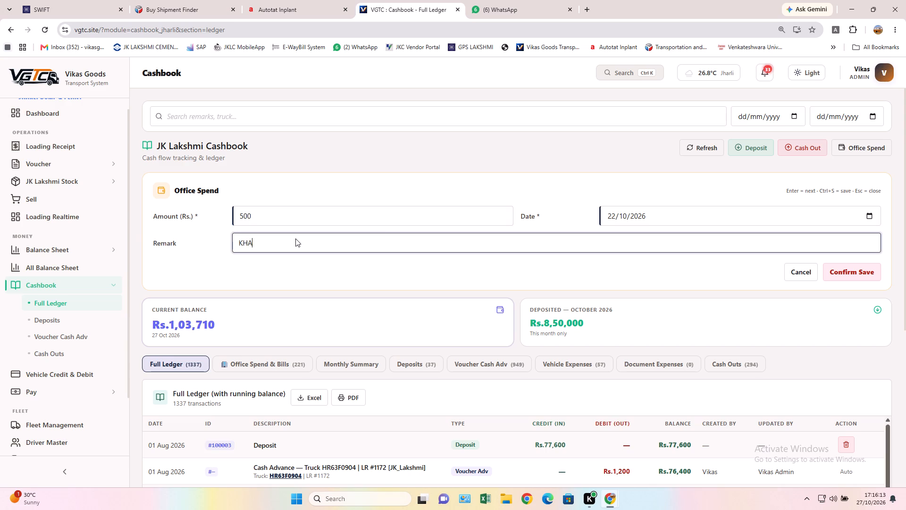
type("NA")
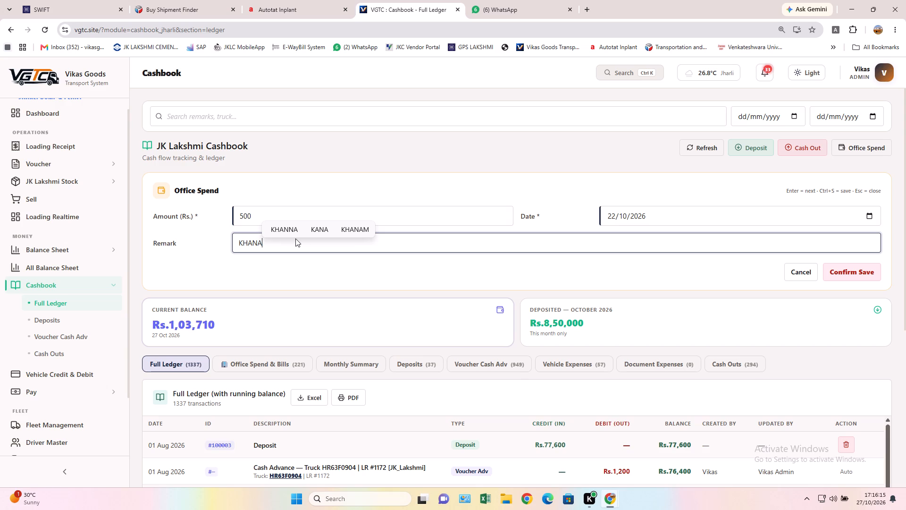
left_click(856, 272)
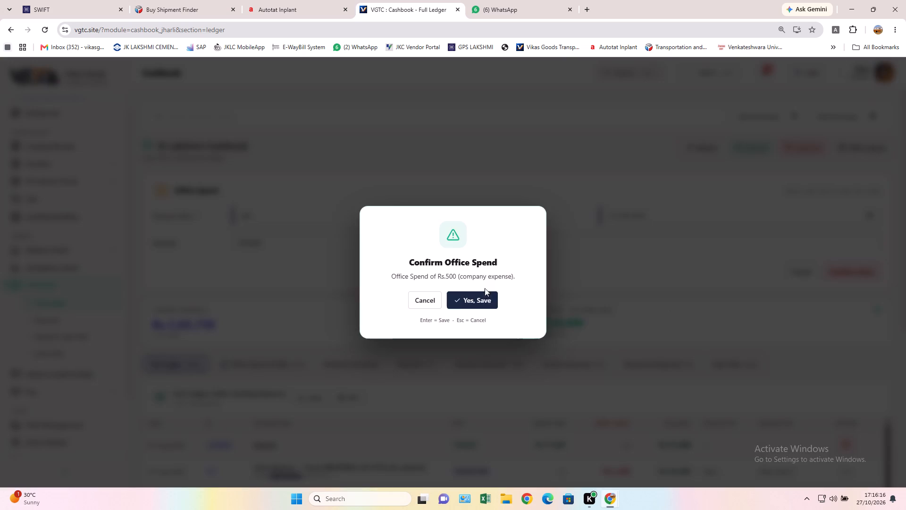
left_click(485, 298)
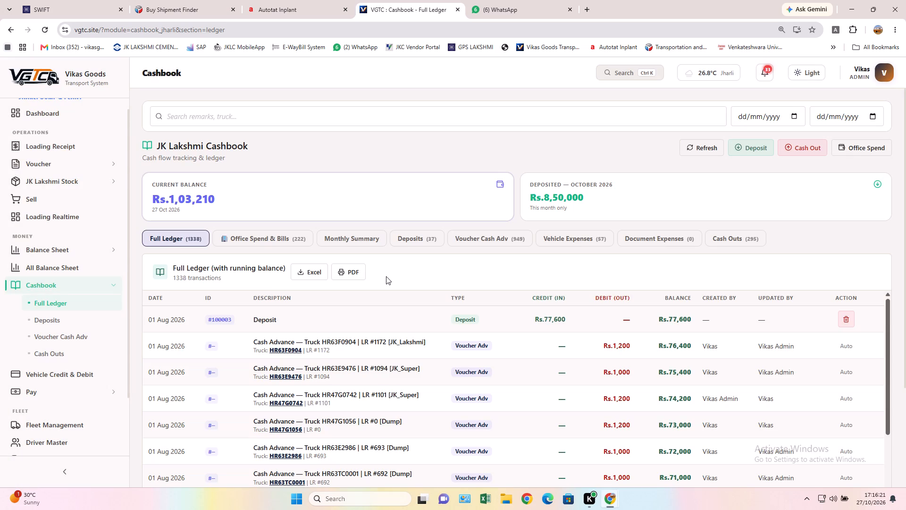
Record and save a Cash Out of Rs. 150 dated 23/10/2026 for the office profile SACHIN, with the remark "UCHANTI".
left_click(806, 144)
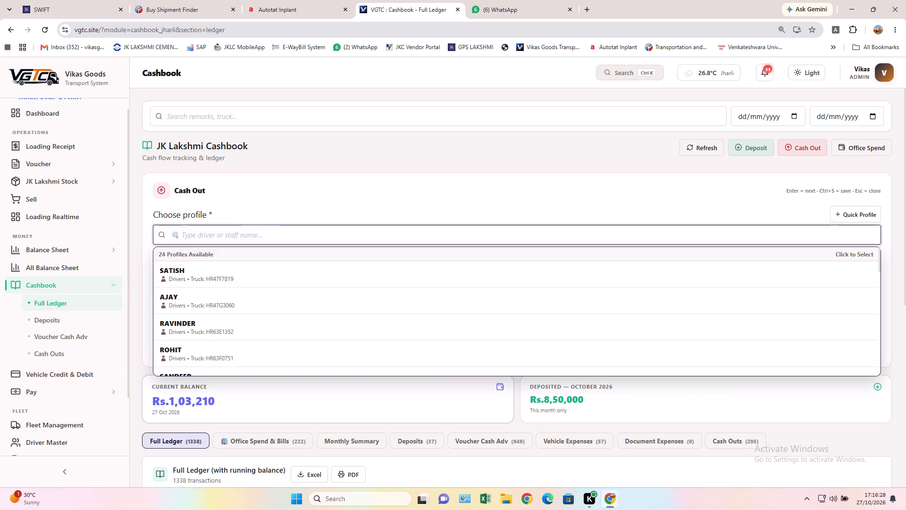
type("SACHIN")
left_click(209, 269)
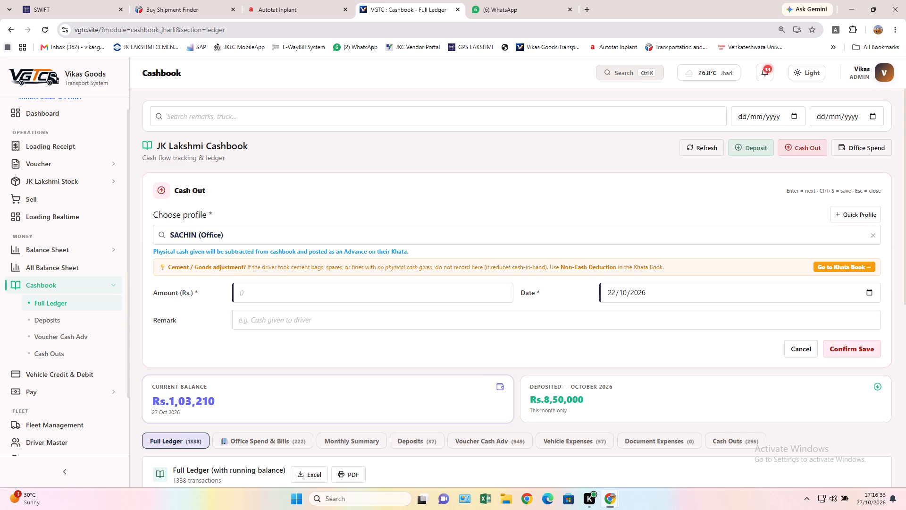
left_click(294, 288)
type("150")
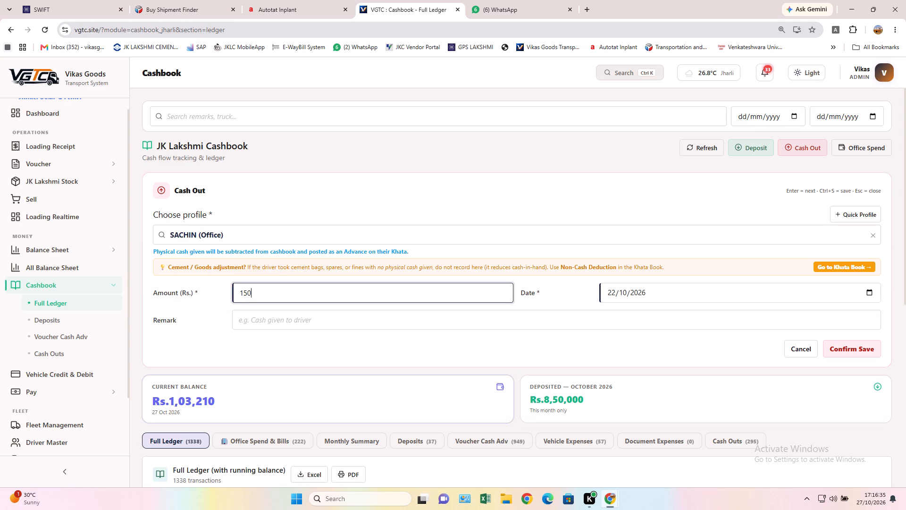
left_click(301, 327)
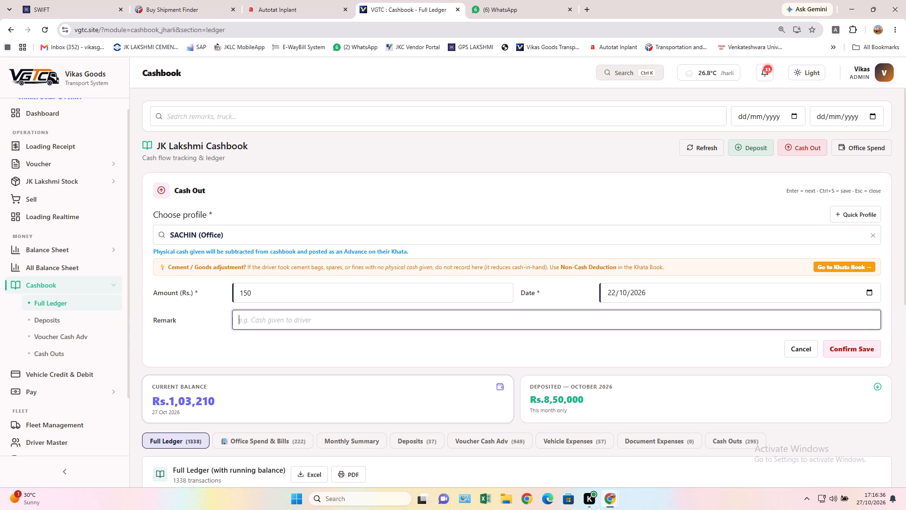
type("UCHANTI")
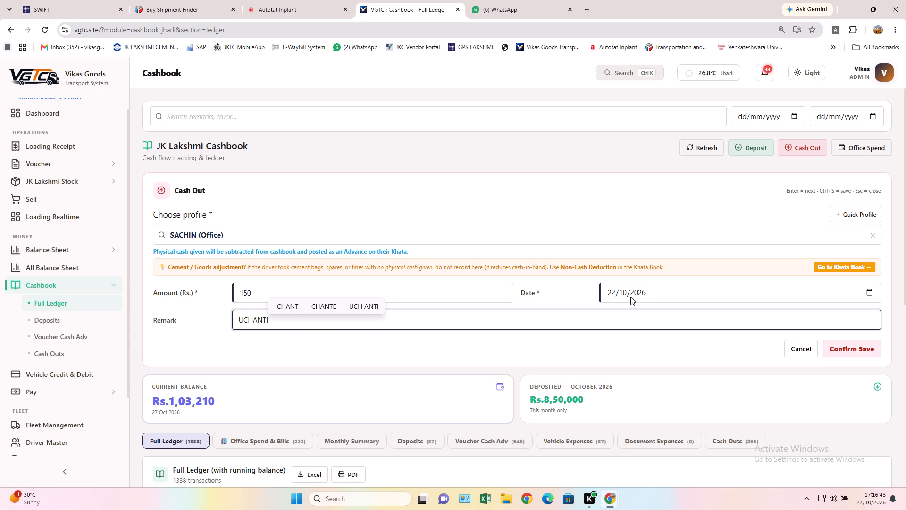
left_click(614, 293)
type("23")
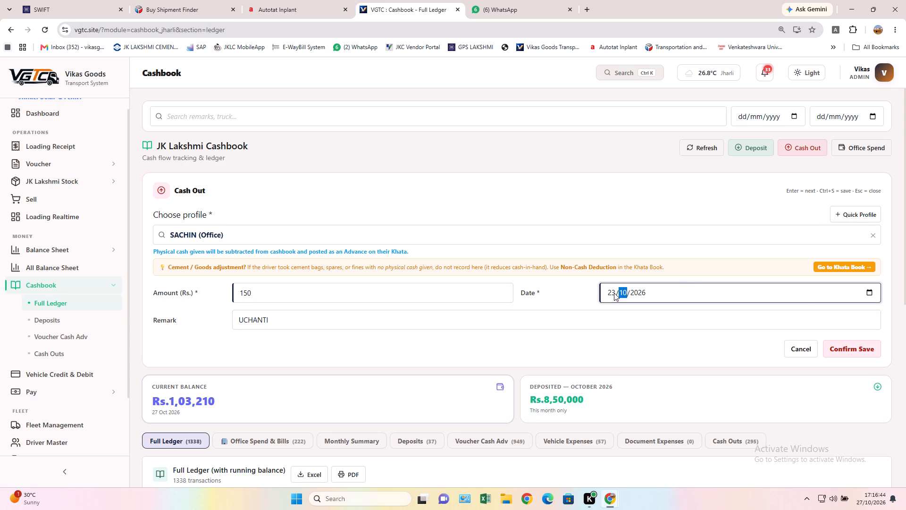
left_click(869, 347)
left_click(475, 306)
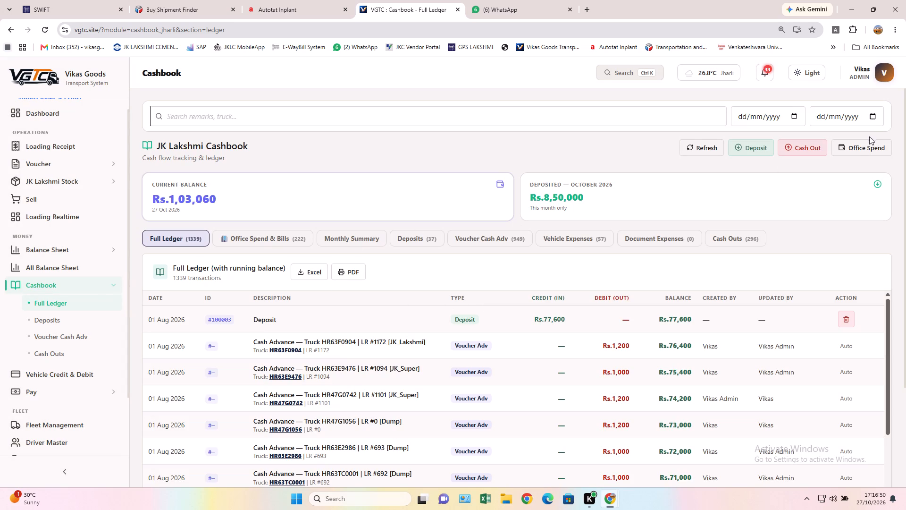
Record and save an Office Spend of Rs. 370 dated 23/10/2026 with the remark "KHANA".
left_click(855, 149)
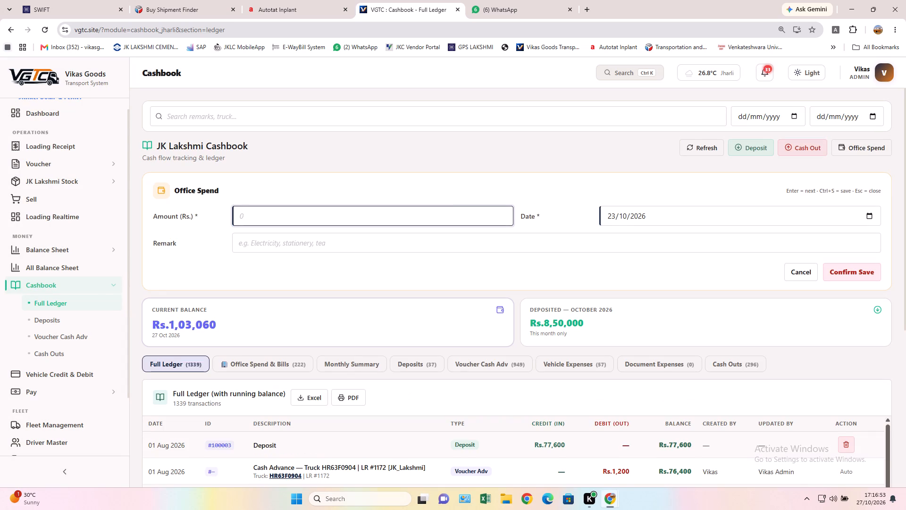
type("370")
left_click(417, 245)
type("KHANA")
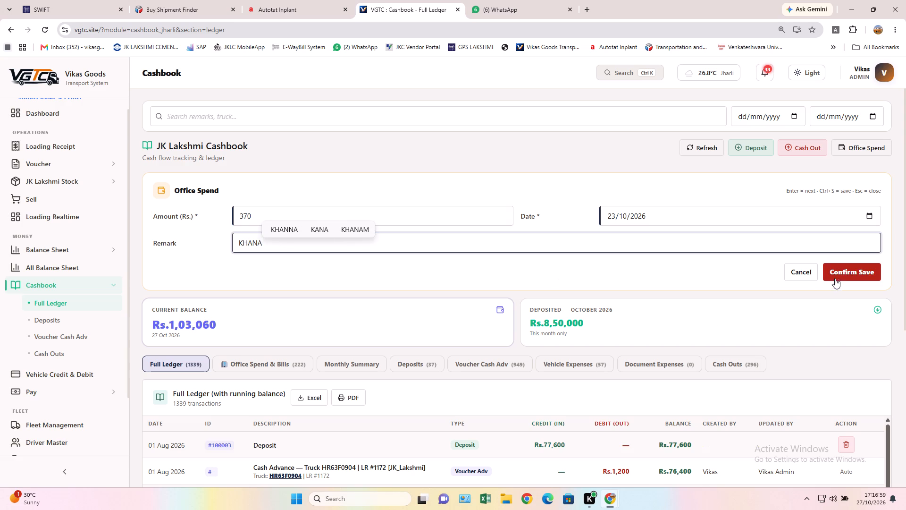
left_click(837, 276)
left_click(480, 297)
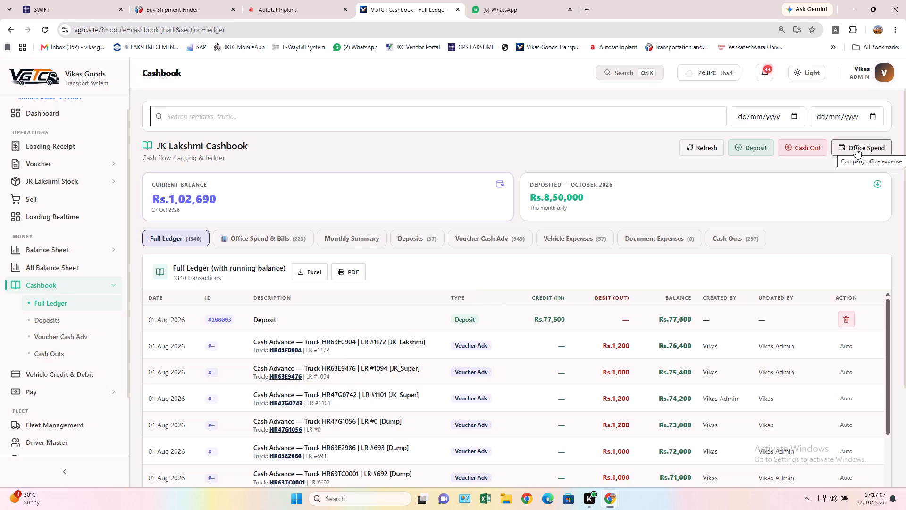
left_click(807, 149)
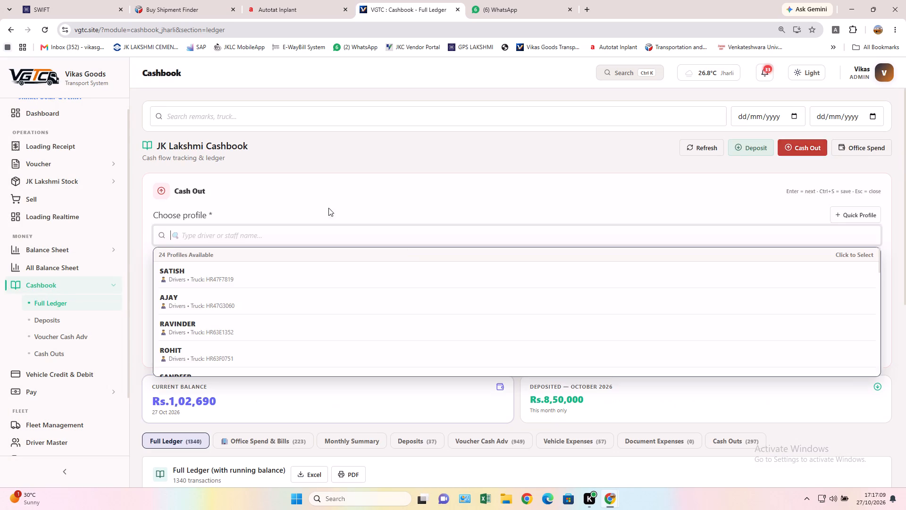
type("DEEPAK")
left_click(206, 276)
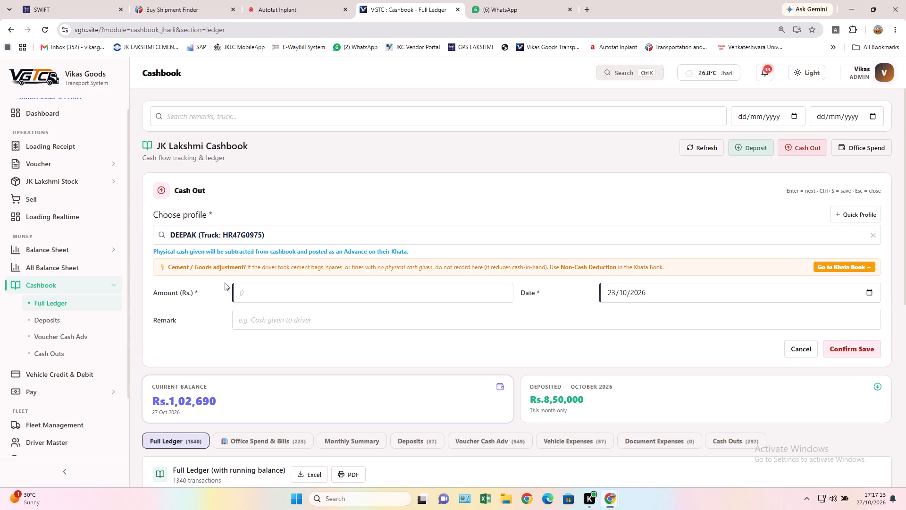
left_click(244, 299)
type("100")
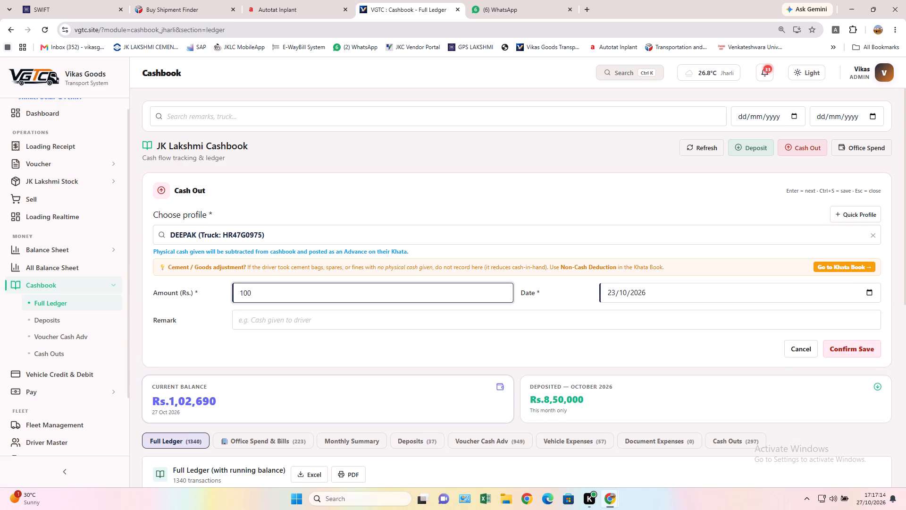
left_click(249, 319)
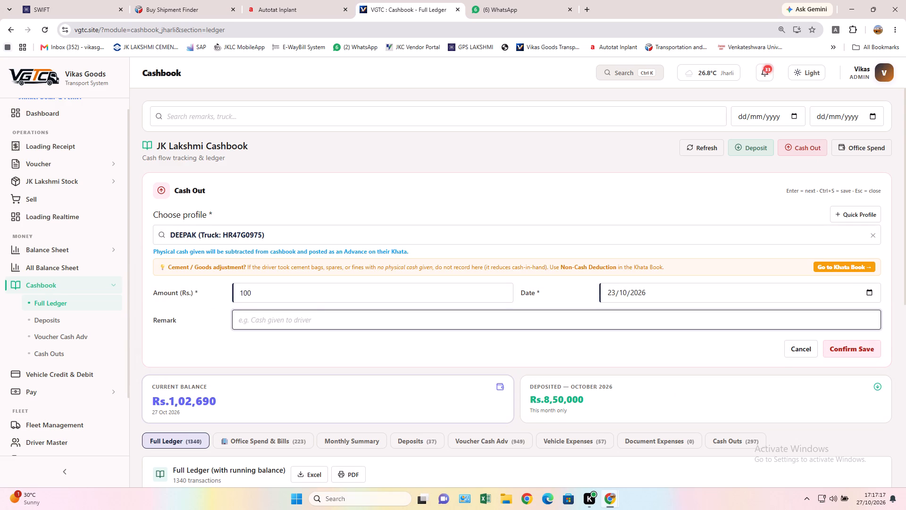
type("UCHANTI")
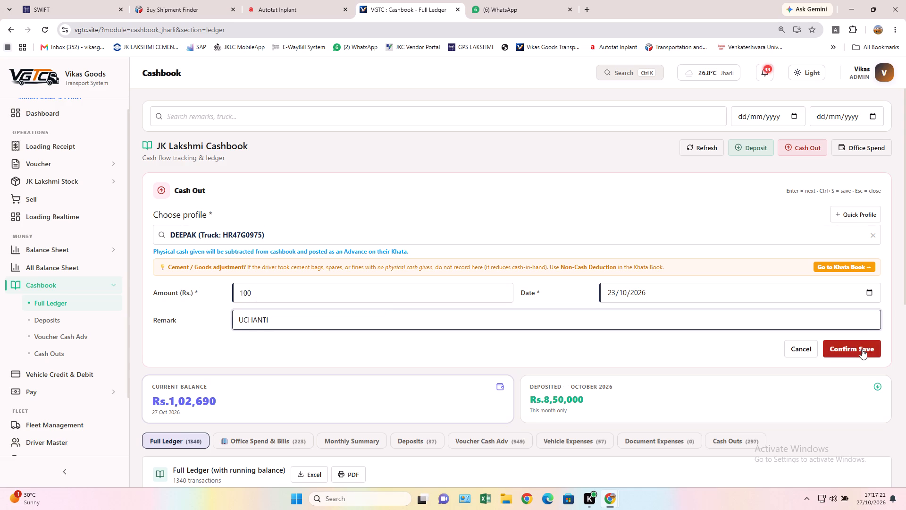
left_click(862, 349)
left_click(474, 307)
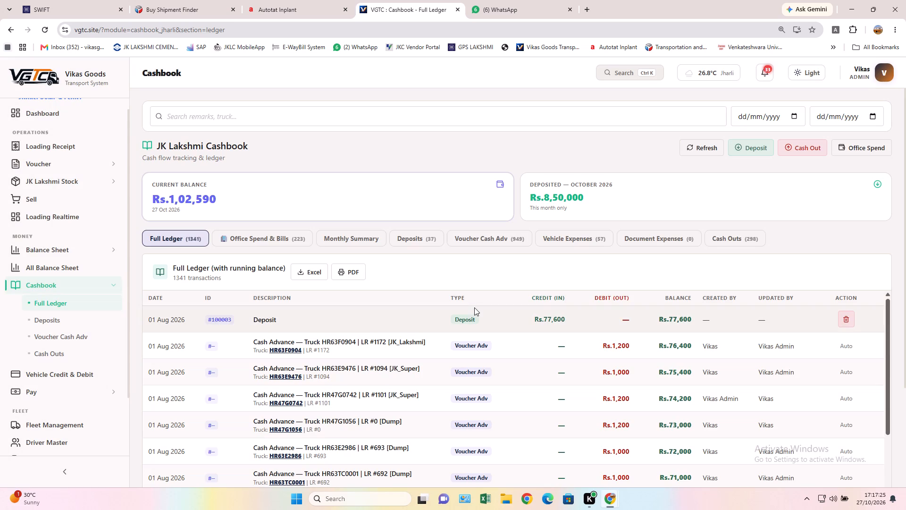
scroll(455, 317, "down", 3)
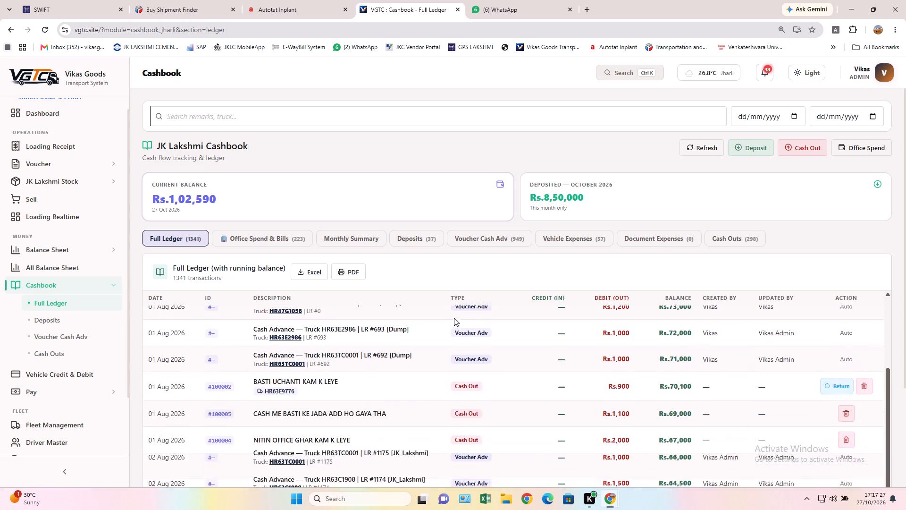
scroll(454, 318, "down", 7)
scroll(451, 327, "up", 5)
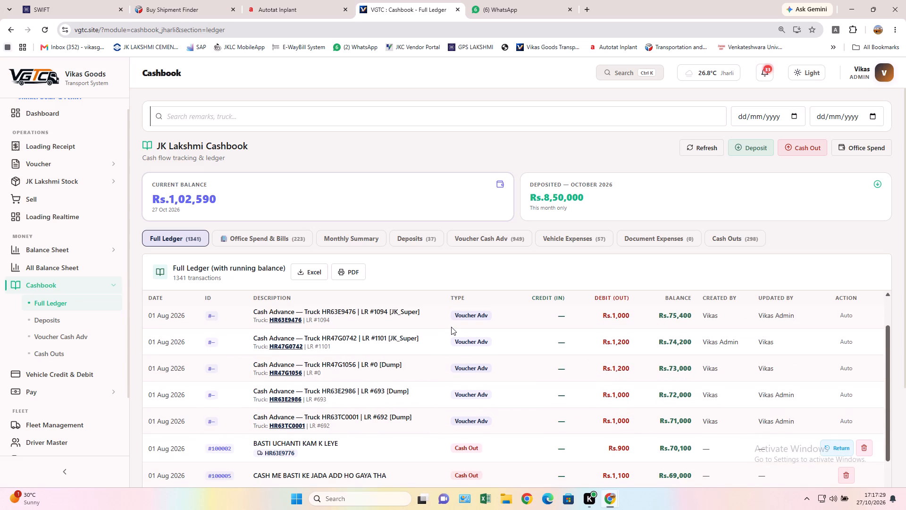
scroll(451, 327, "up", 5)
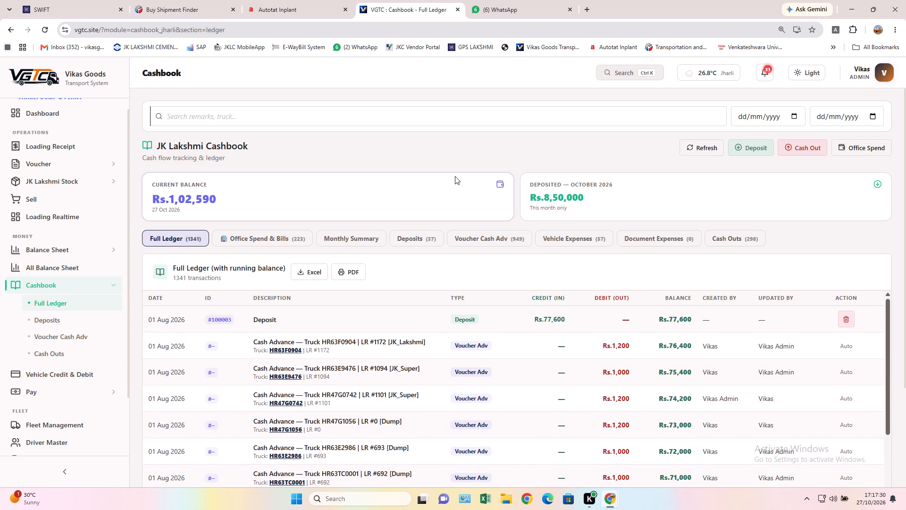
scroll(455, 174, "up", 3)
left_click(805, 147)
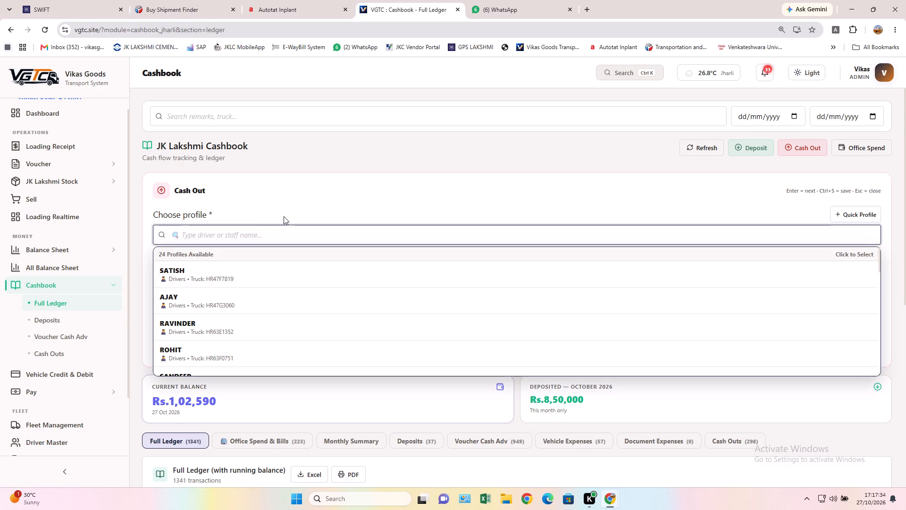
type("DEEPAK")
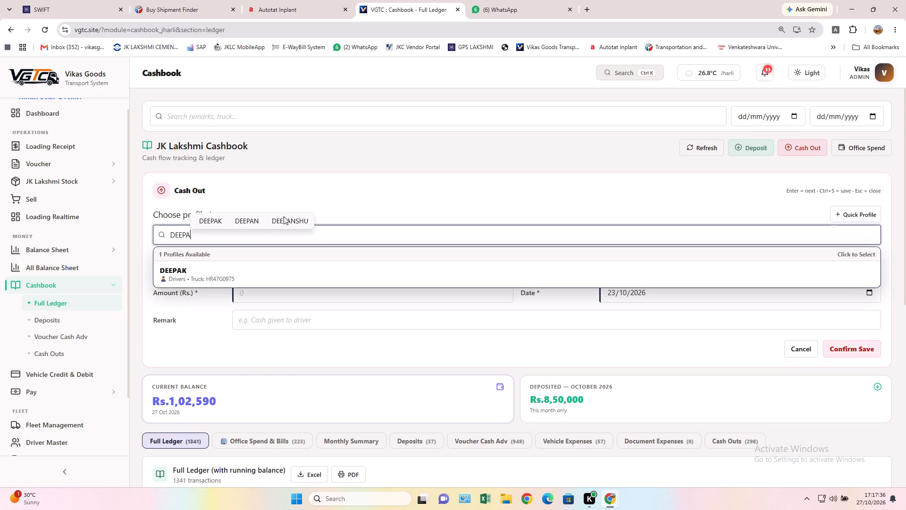
left_click(197, 275)
left_click(246, 295)
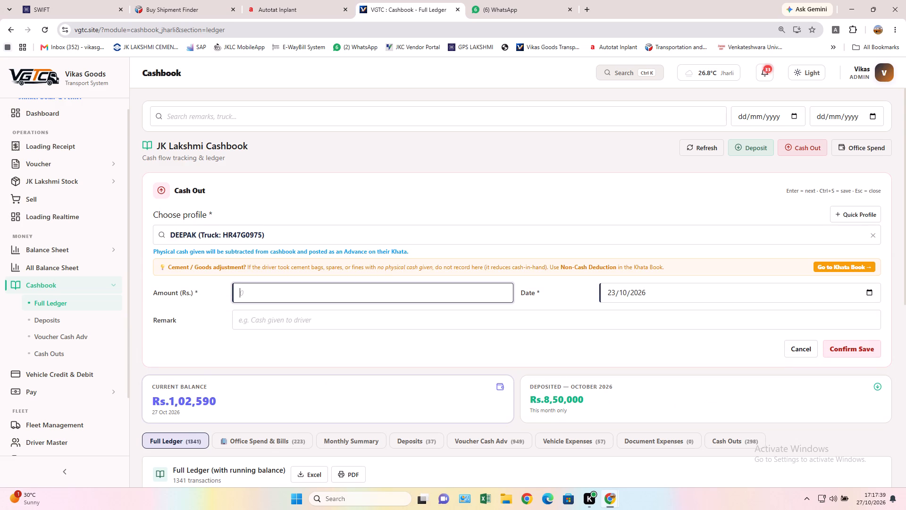
type("1000")
left_click(611, 295)
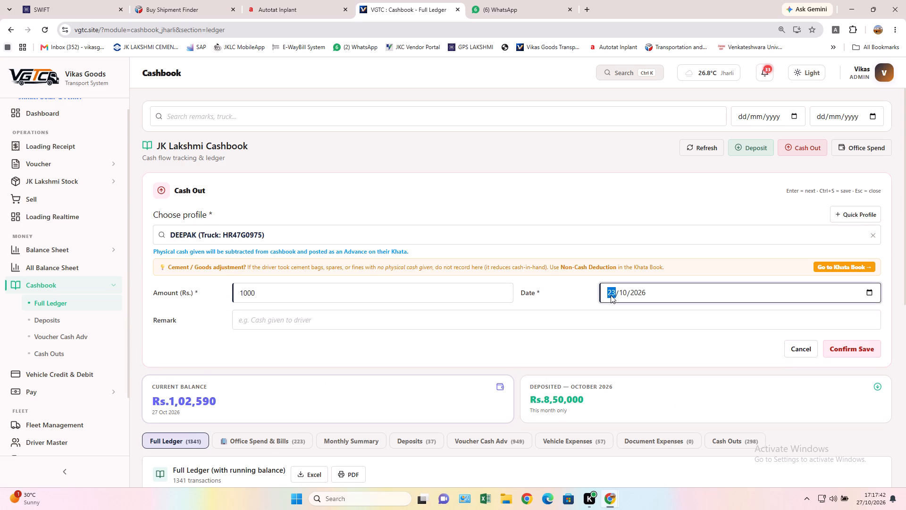
type("24")
left_click(418, 318)
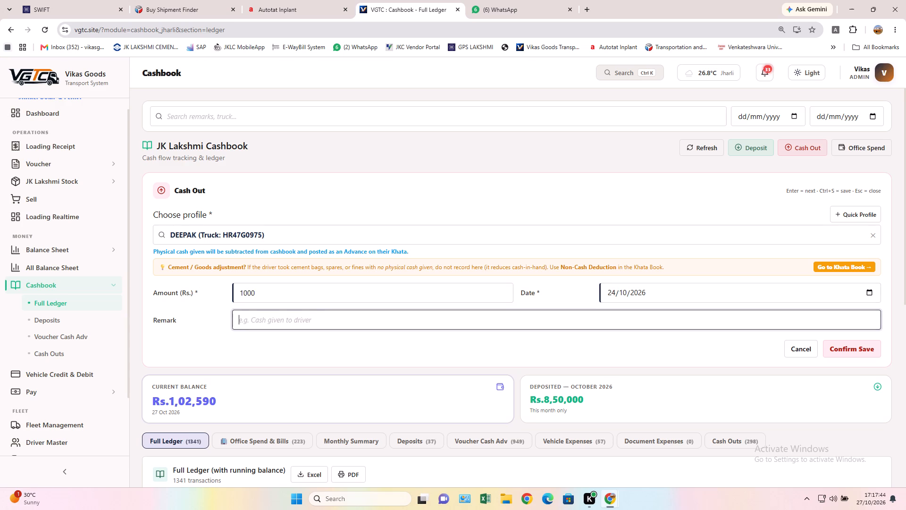
type("UCHANTI")
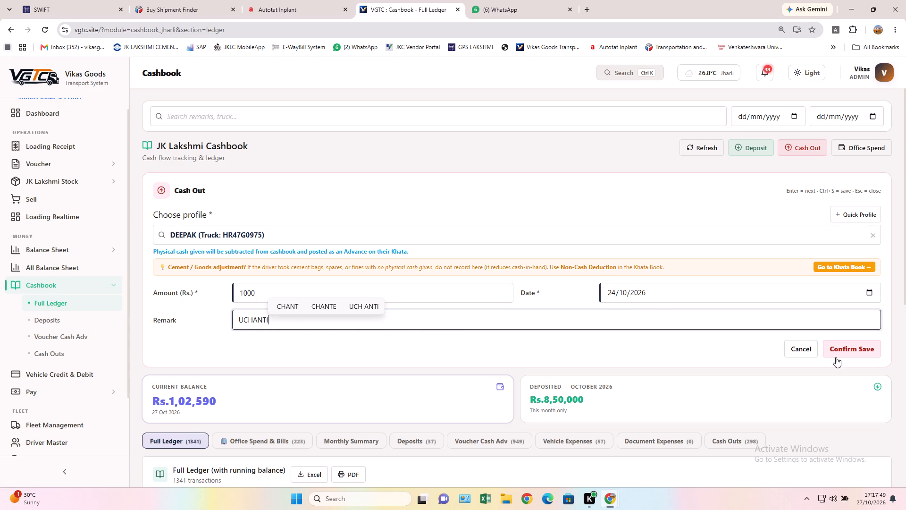
left_click(842, 357)
left_click(481, 303)
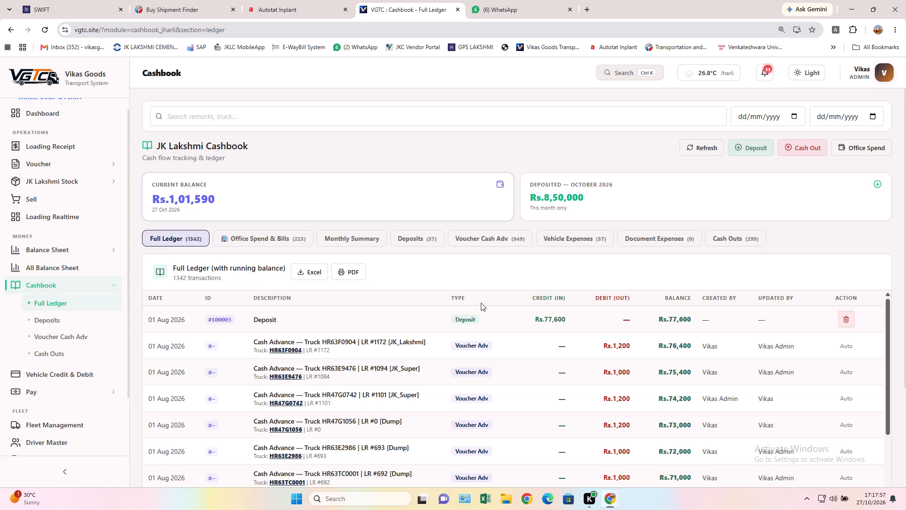
Record and save an Office Spend of Rs. 1000 dated 24/10/2026 with the remark "POACHA VHAPAL".
scroll(393, 277, "up", 4)
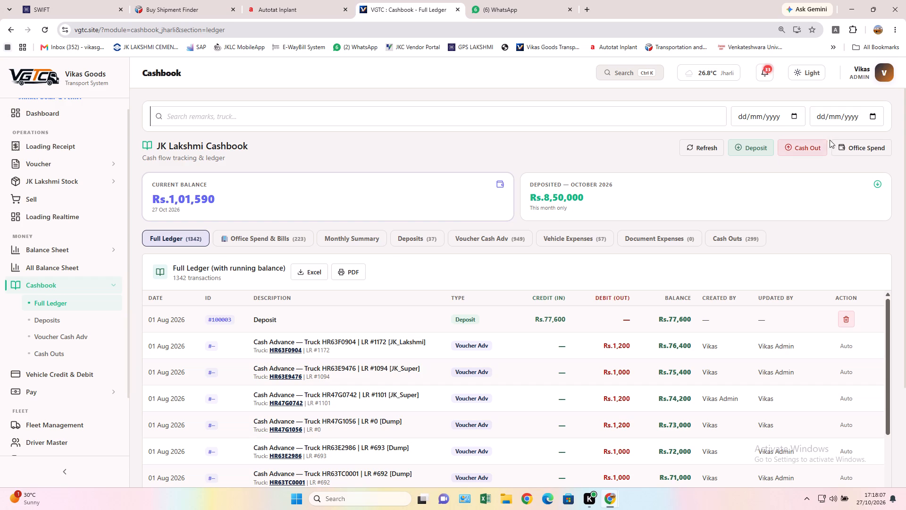
left_click(848, 147)
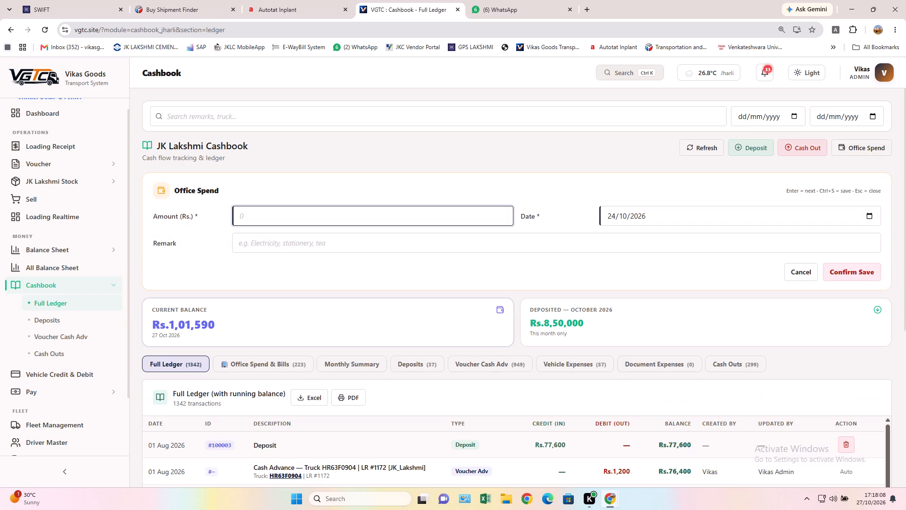
type("74")
key("BackSpace")
key("BackSpace")
type("1000")
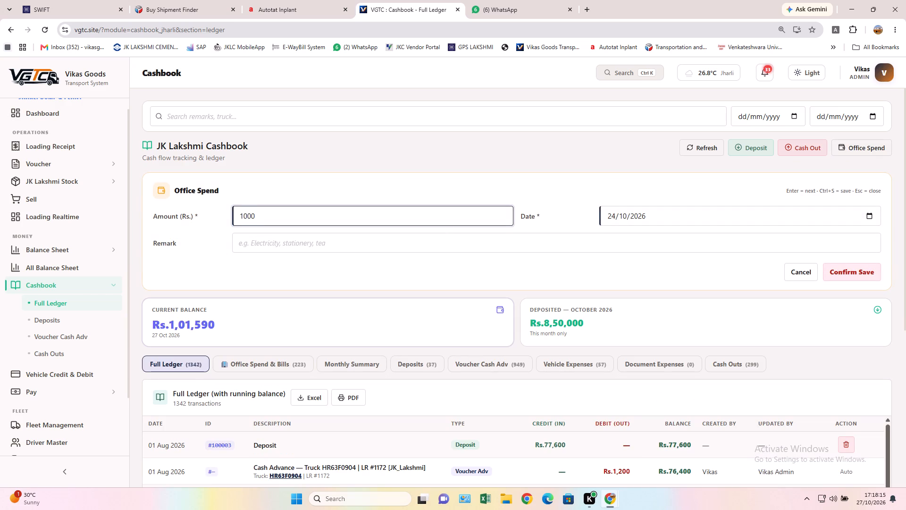
left_click(347, 247)
key("p")
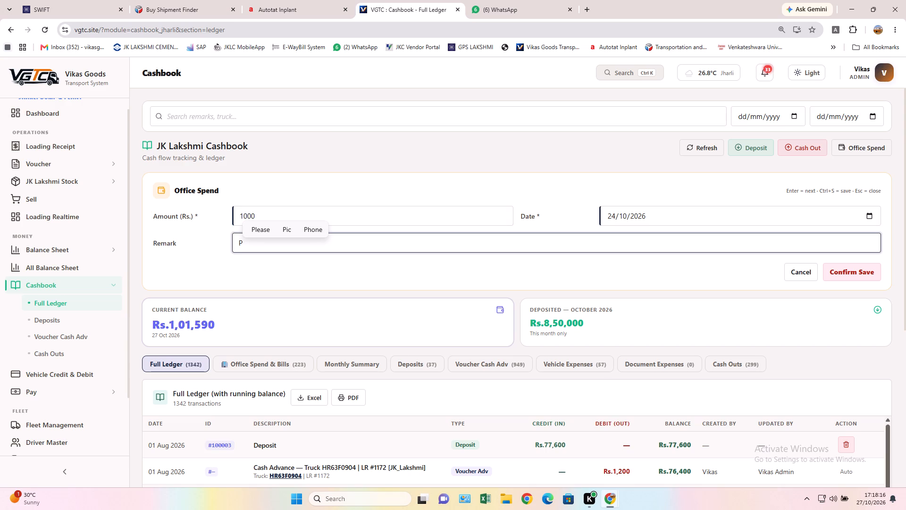
type("OACHA")
key("space")
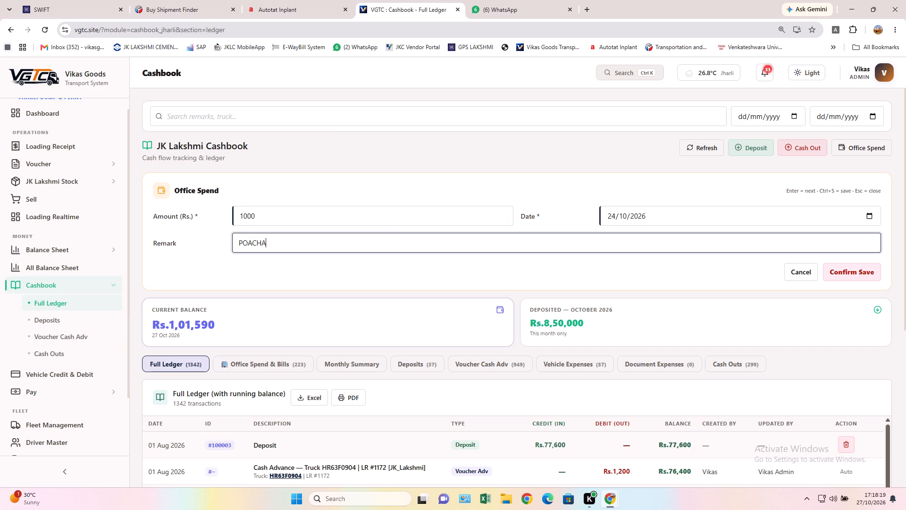
type("VHAPAL")
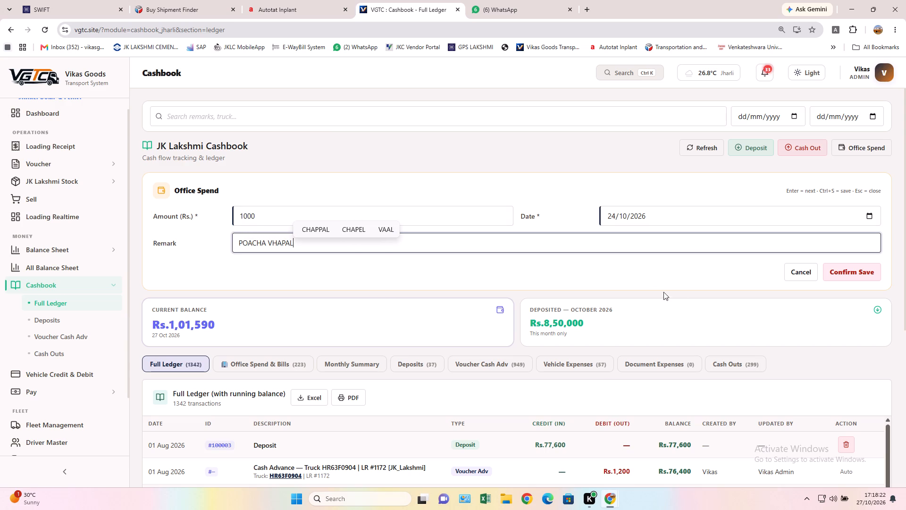
left_click(836, 267)
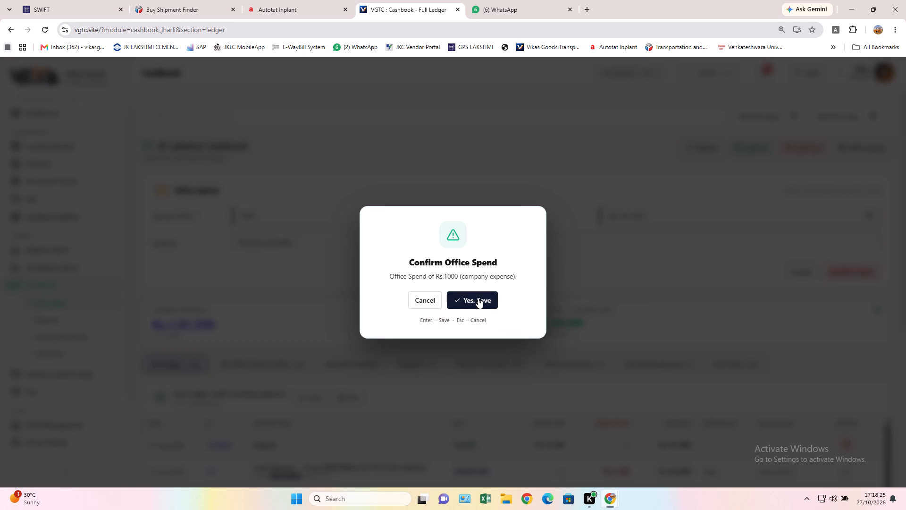
left_click(478, 298)
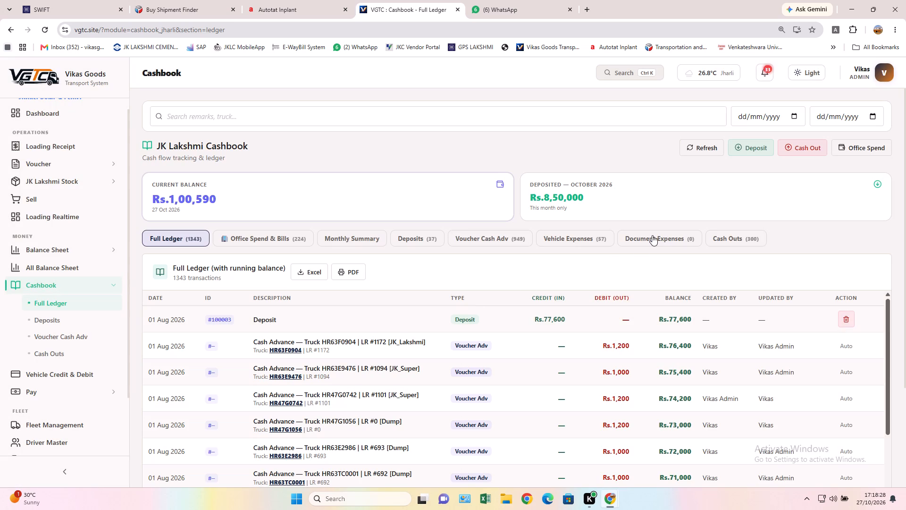
scroll(652, 235, "up", 1)
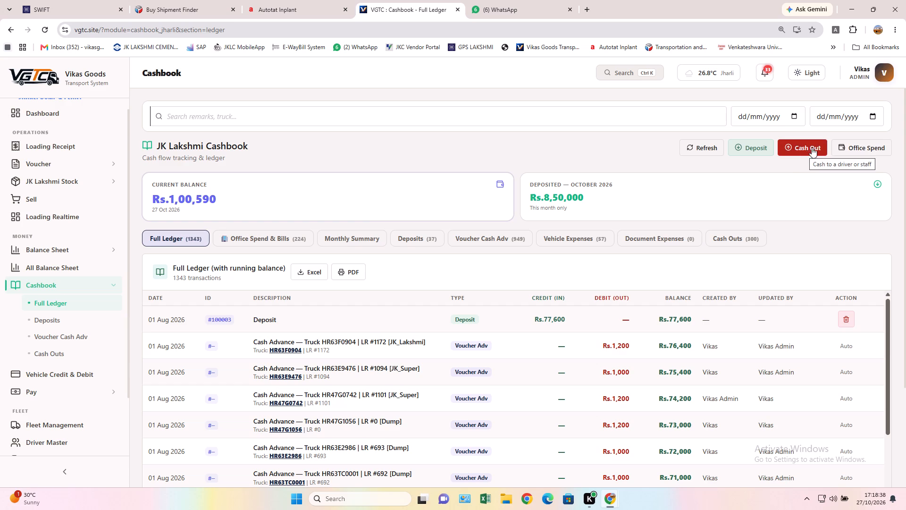
left_click(817, 146)
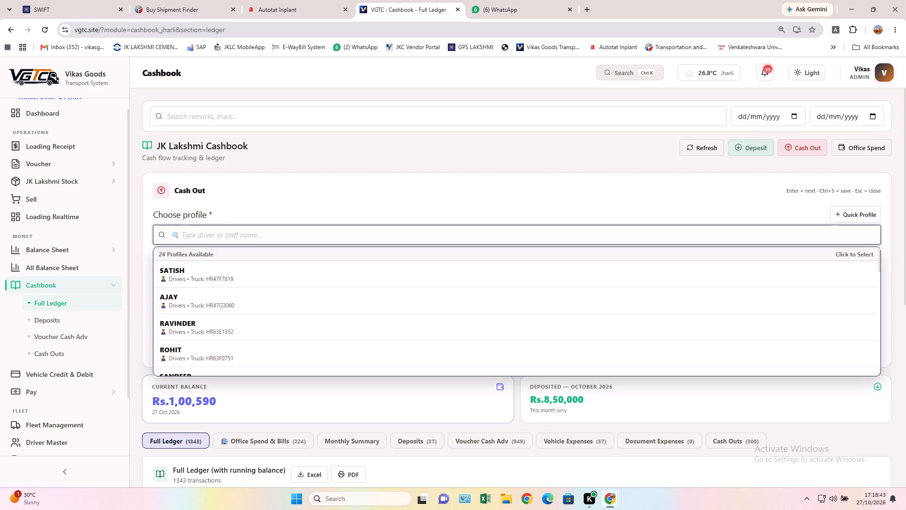
left_click(207, 232)
type("DEE")
type("PAK")
left_click(215, 283)
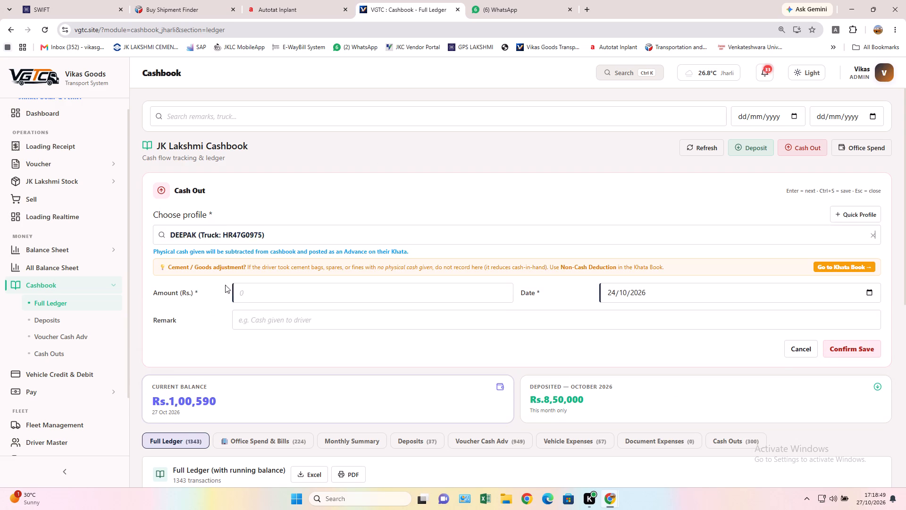
left_click(263, 299)
type("650")
left_click(292, 324)
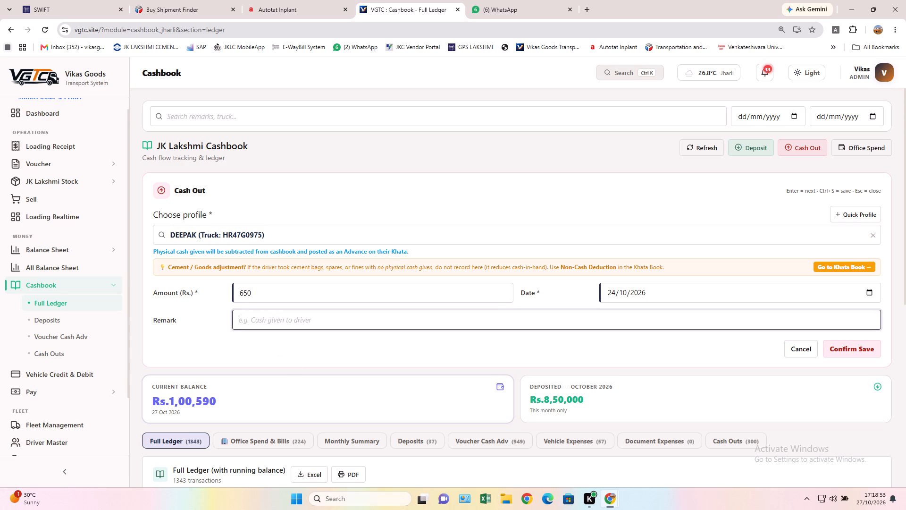
type("UCHA")
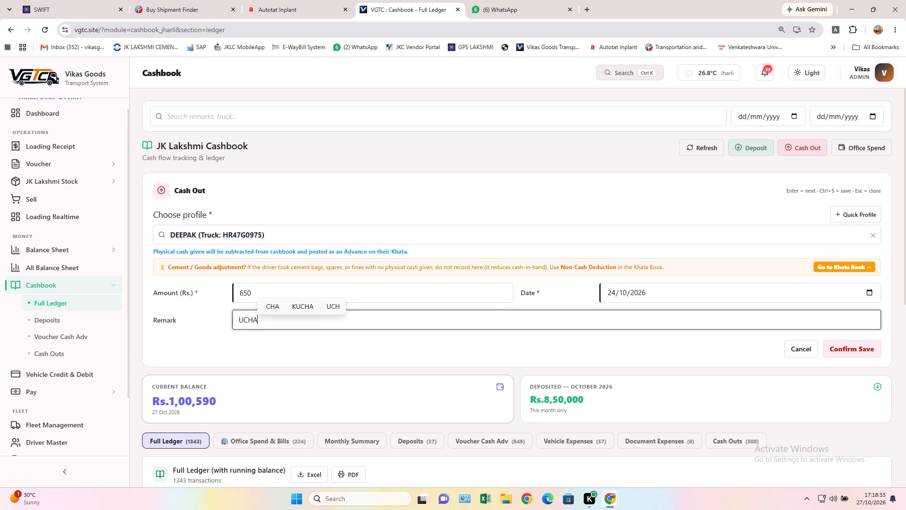
type("NTI")
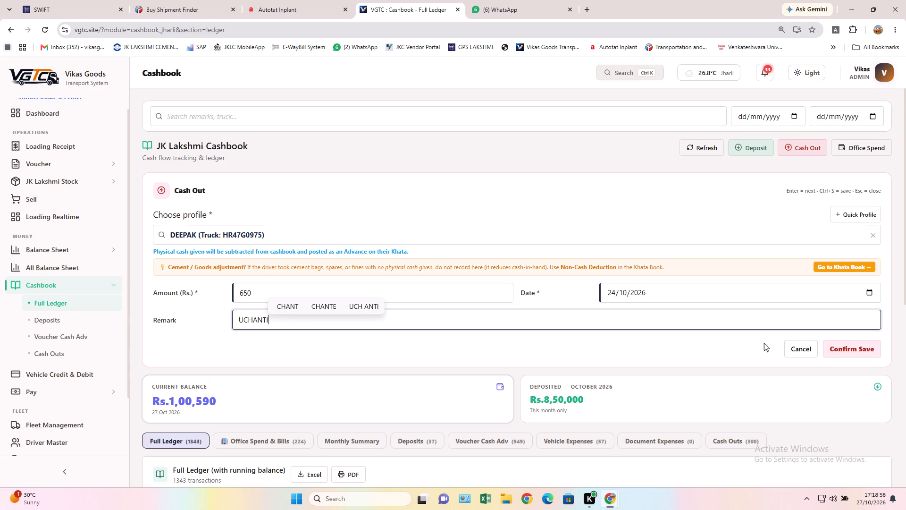
left_click(828, 348)
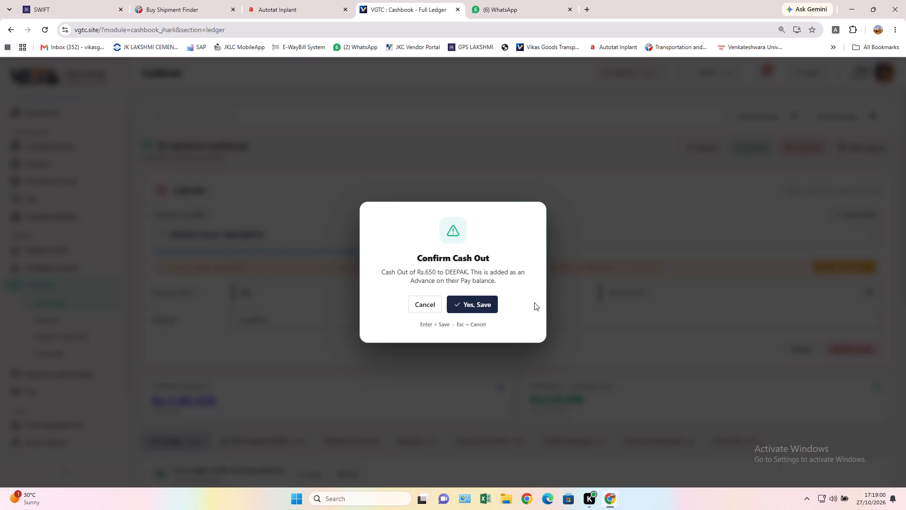
left_click(473, 298)
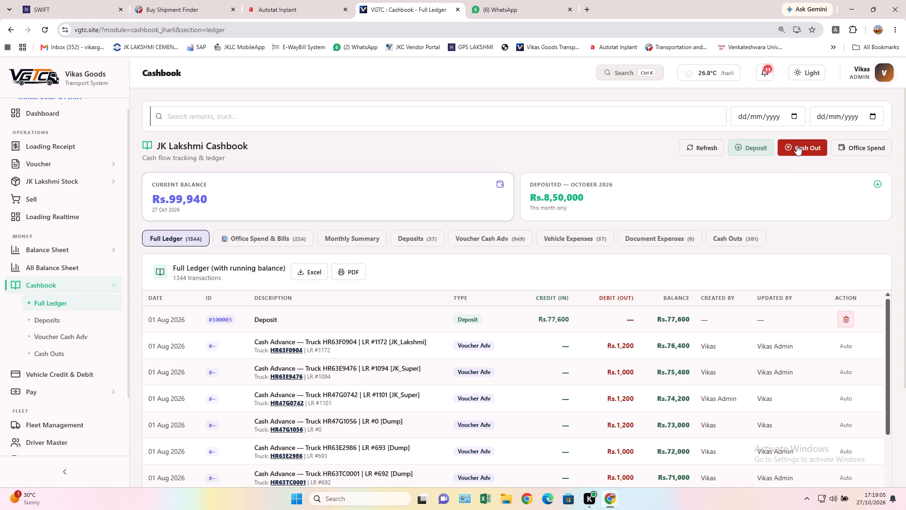
Record and save a Cash Out of Rs. 650 dated 24/10/2026 for the staff profile vikash, with the remark "UCHANTI".
left_click_drag(797, 144, 787, 152)
type("VIKASH")
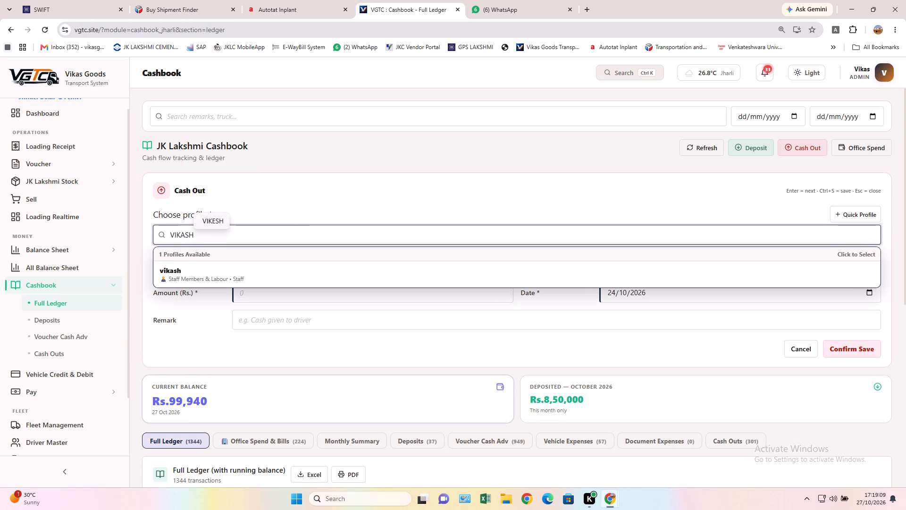
left_click(235, 273)
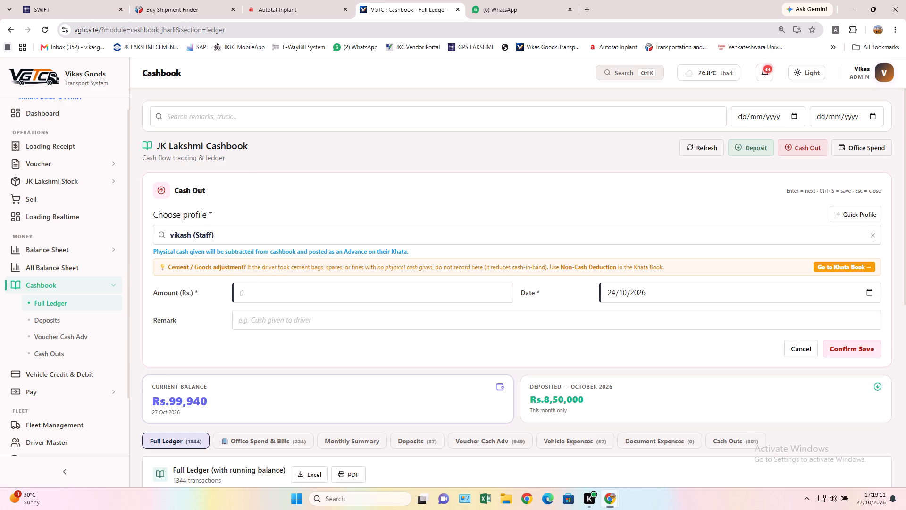
left_click(283, 290)
type("650")
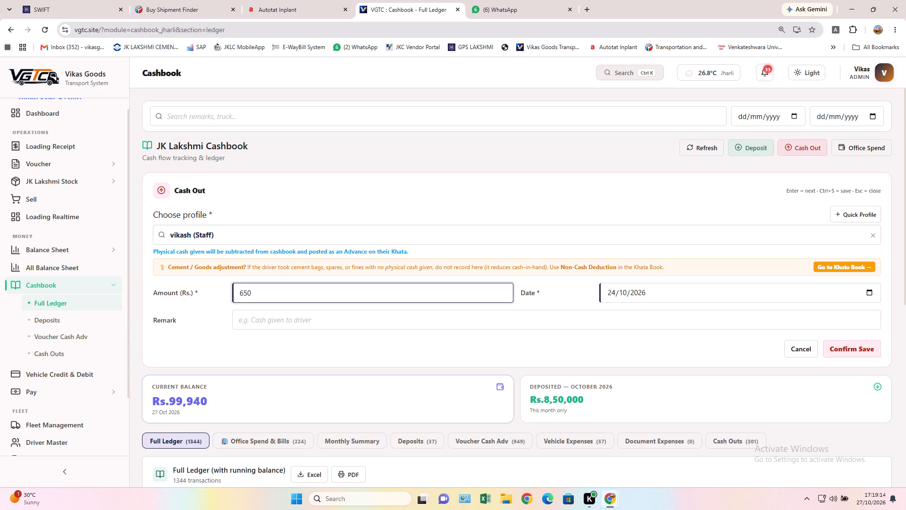
left_click(391, 323)
type("UCHANTI")
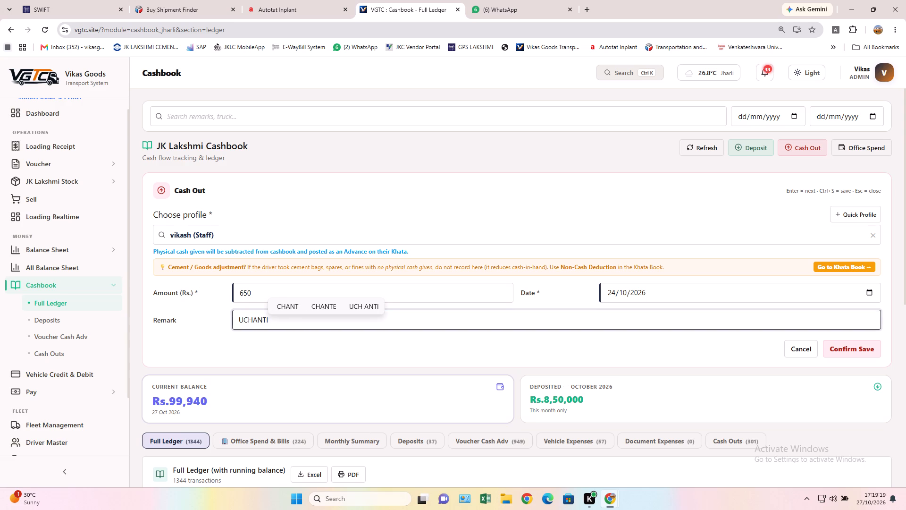
left_click(879, 350)
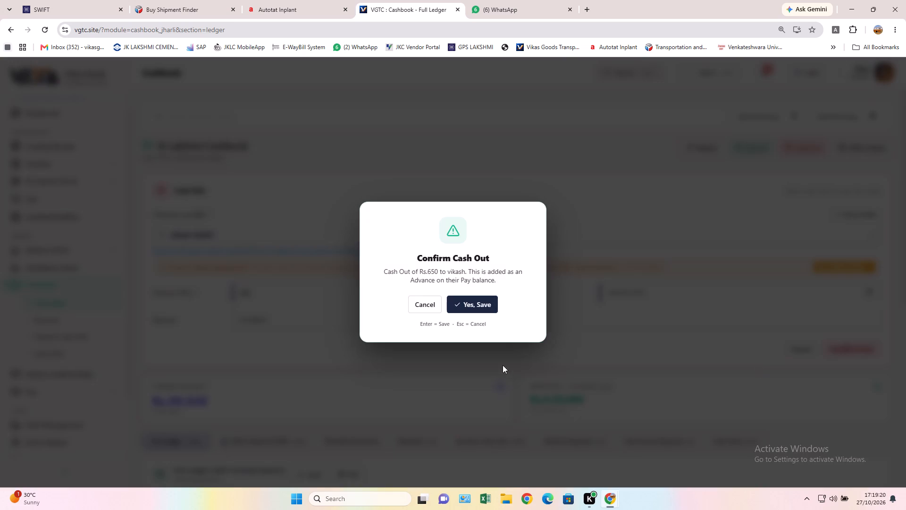
left_click(489, 306)
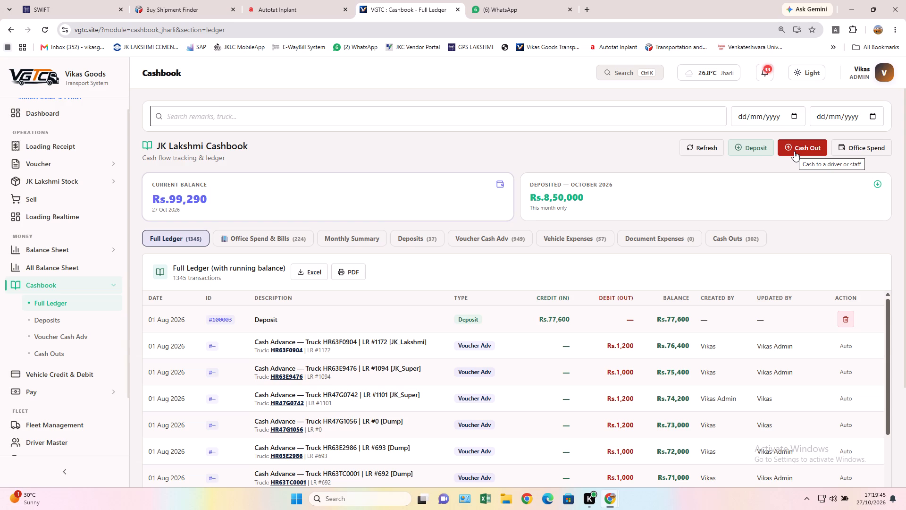
left_click(799, 153)
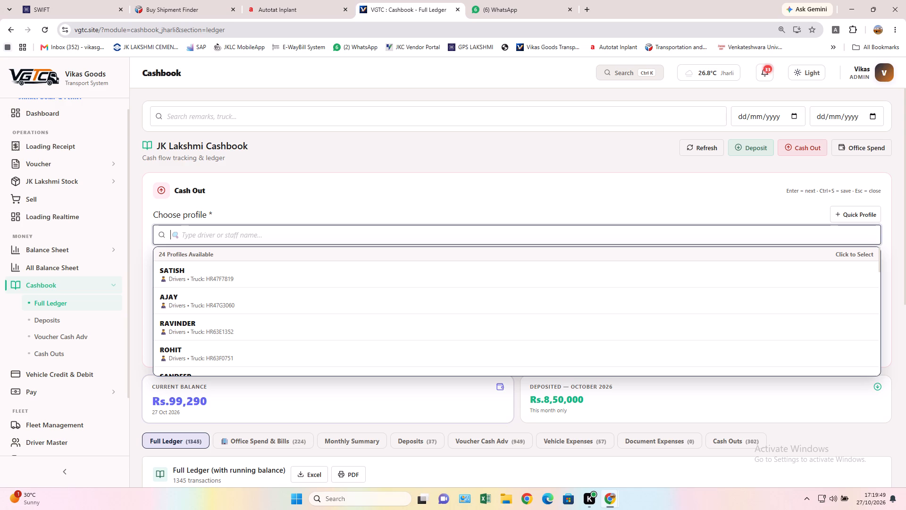
type("DHA")
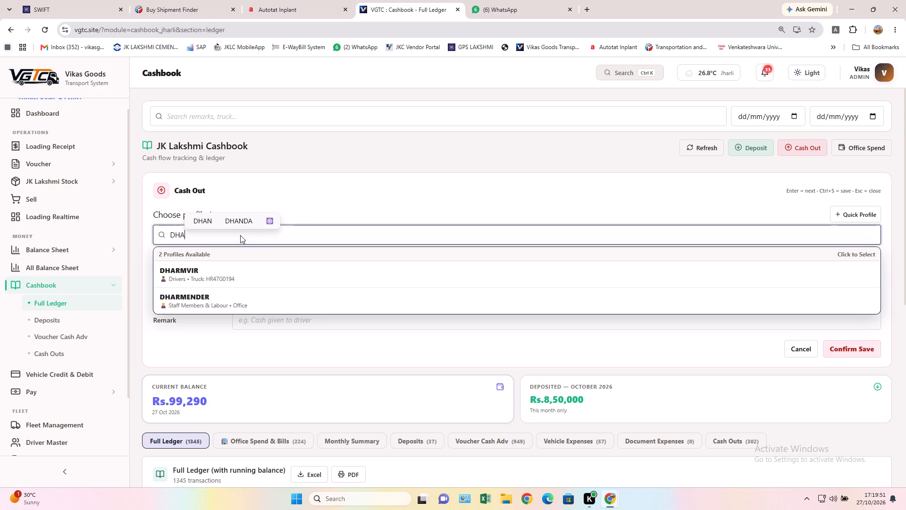
left_click(235, 275)
left_click(266, 295)
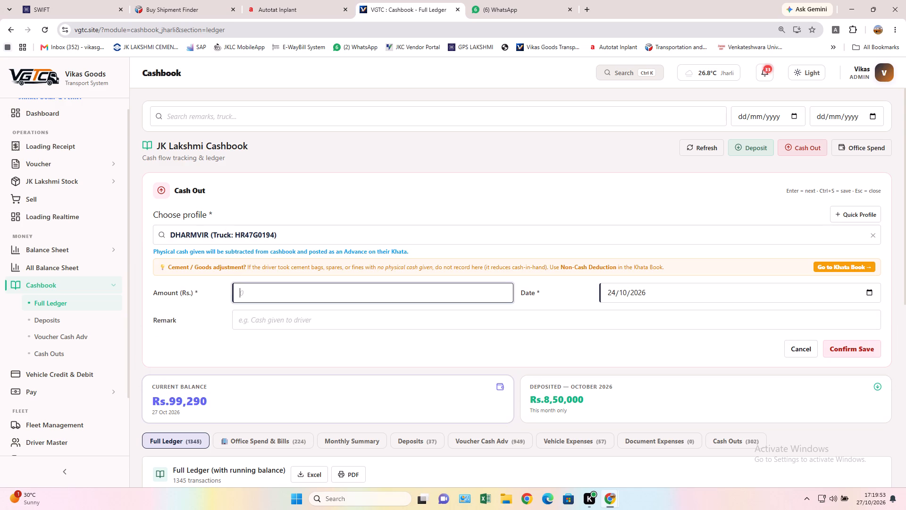
type("500")
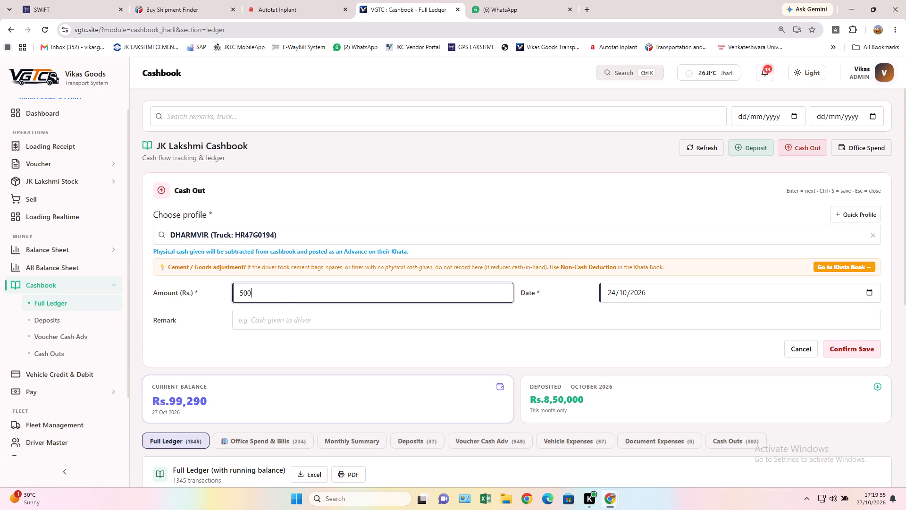
left_click(283, 324)
type("UCHANTI")
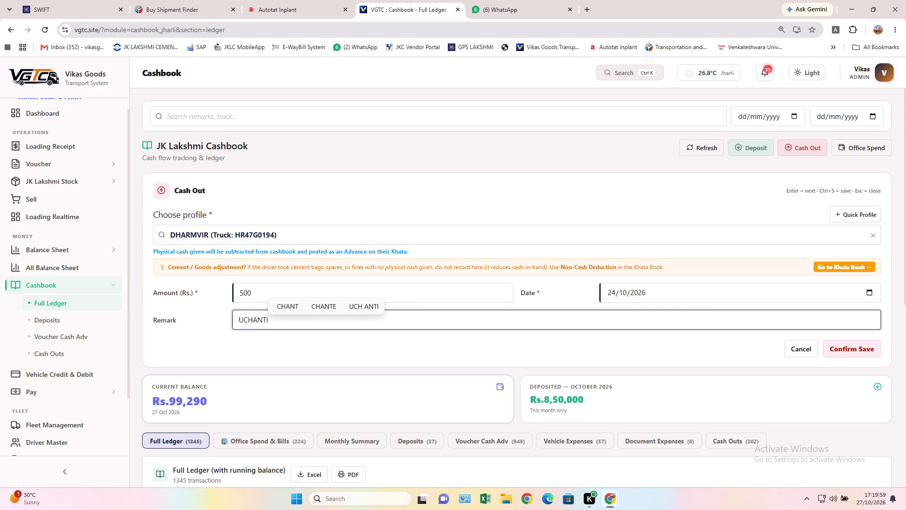
left_click(832, 347)
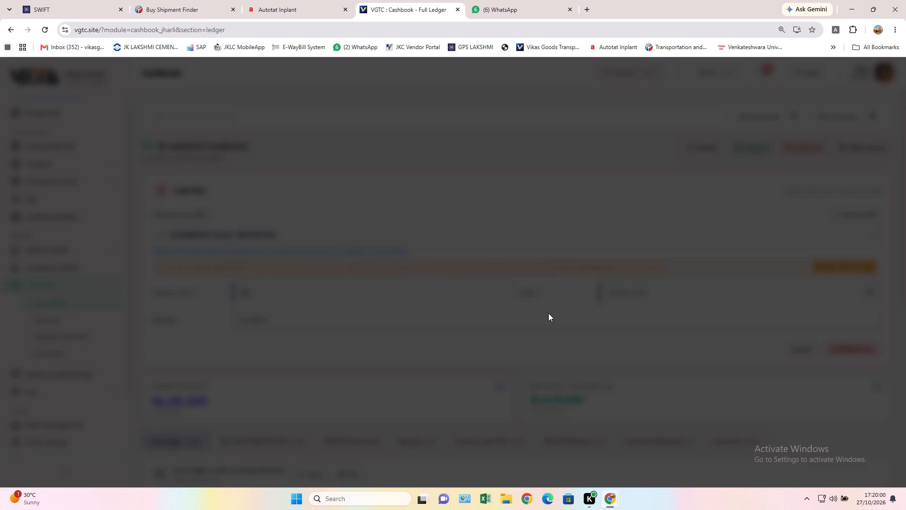
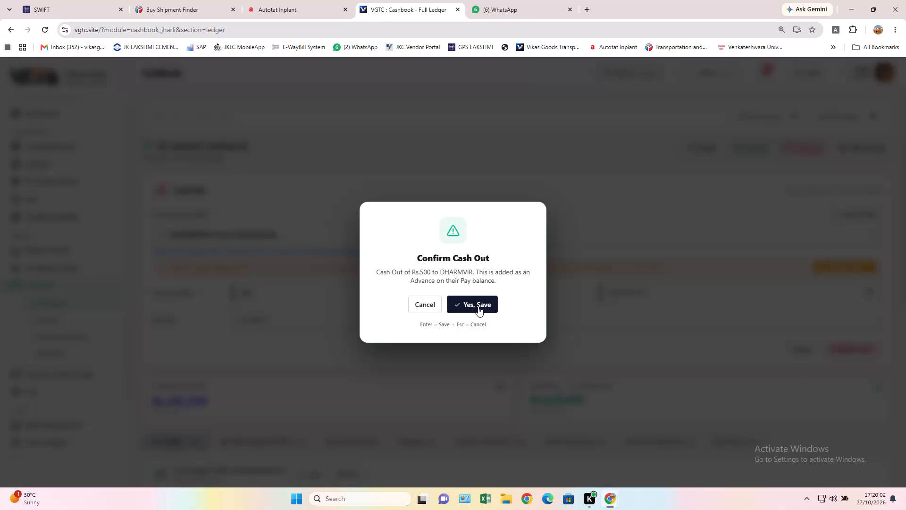
Confirm saving the Rs. 500 Cash Out to DHARMVIR.
left_click(478, 306)
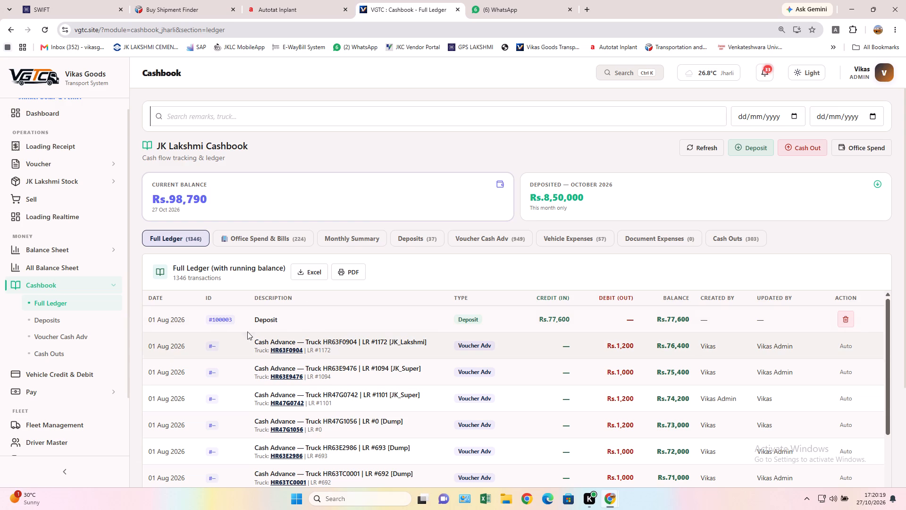
Open the Cash Outs section and examine the most recent entries on the last page of the full ledger.
scroll(347, 307, "down", 1)
scroll(414, 278, "up", 3)
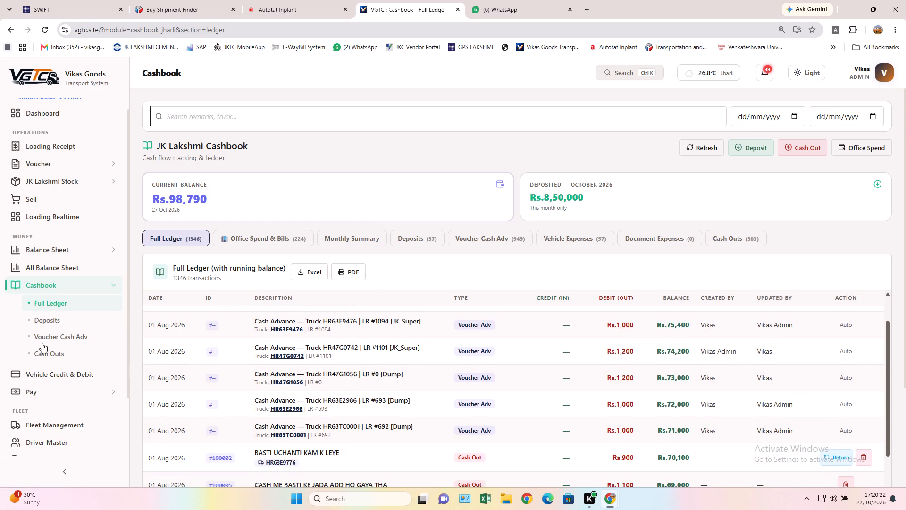
left_click(63, 354)
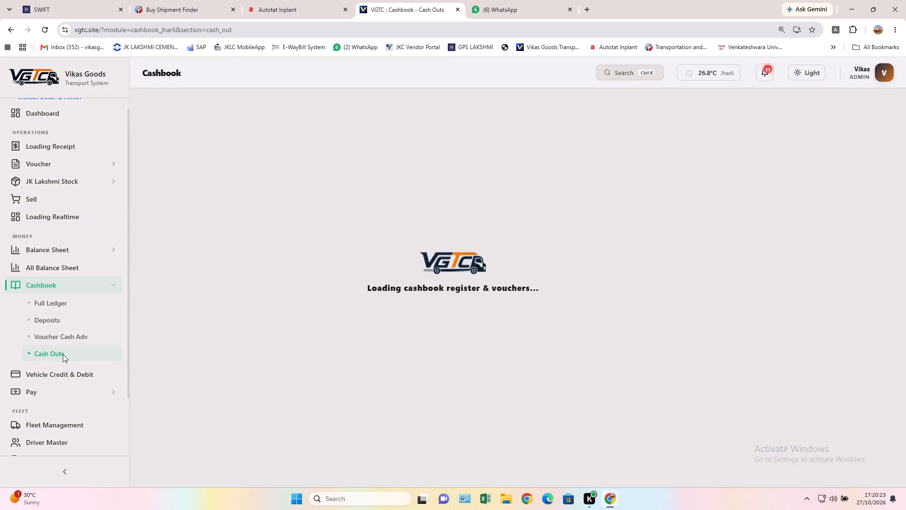
scroll(251, 351, "down", 3)
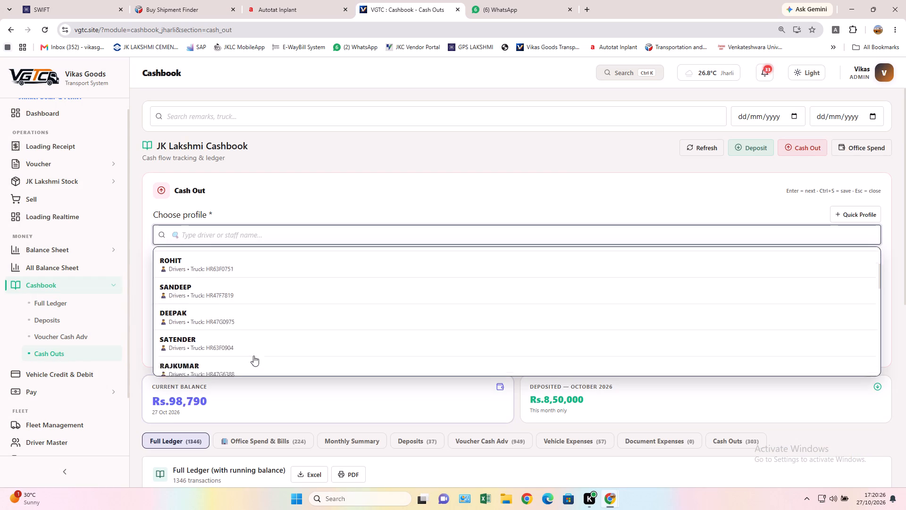
scroll(253, 356, "down", 2)
scroll(299, 411, "down", 10)
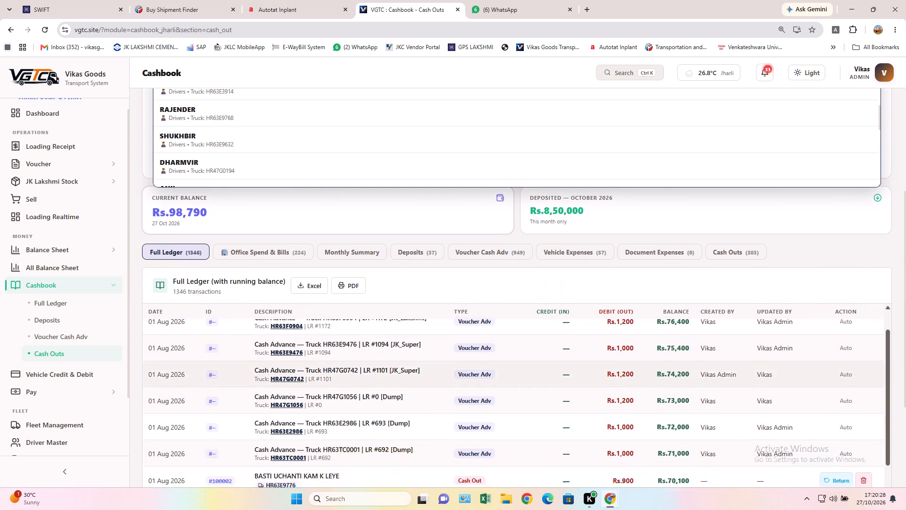
scroll(300, 409, "down", 5)
scroll(353, 218, "down", 4)
scroll(407, 190, "down", 5)
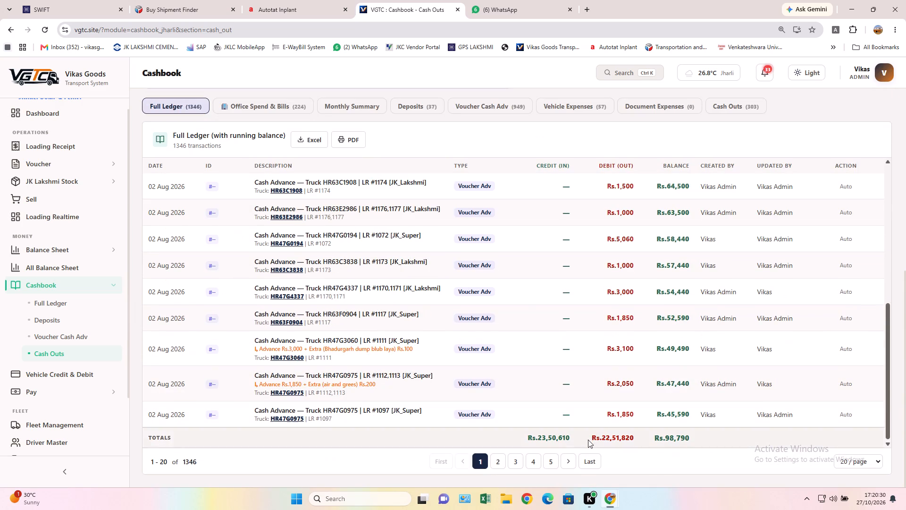
left_click(589, 460)
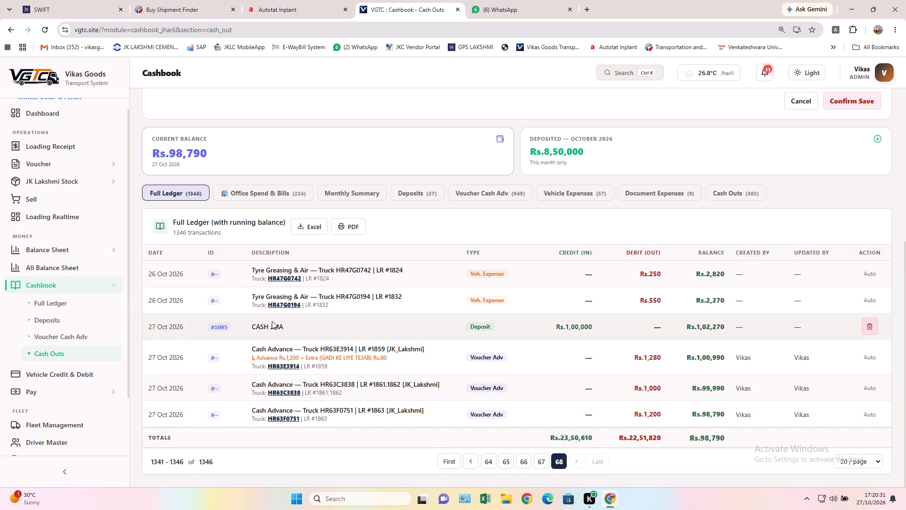
scroll(272, 321, "up", 2)
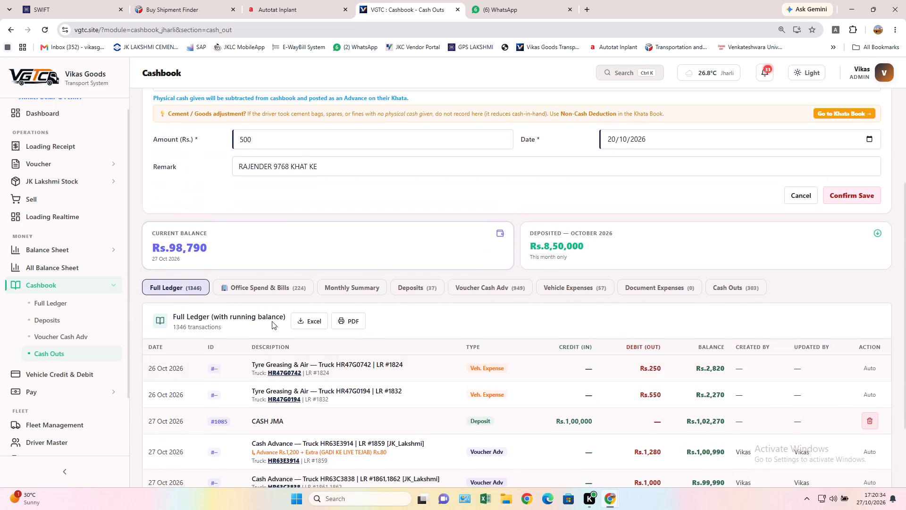
scroll(272, 321, "up", 11)
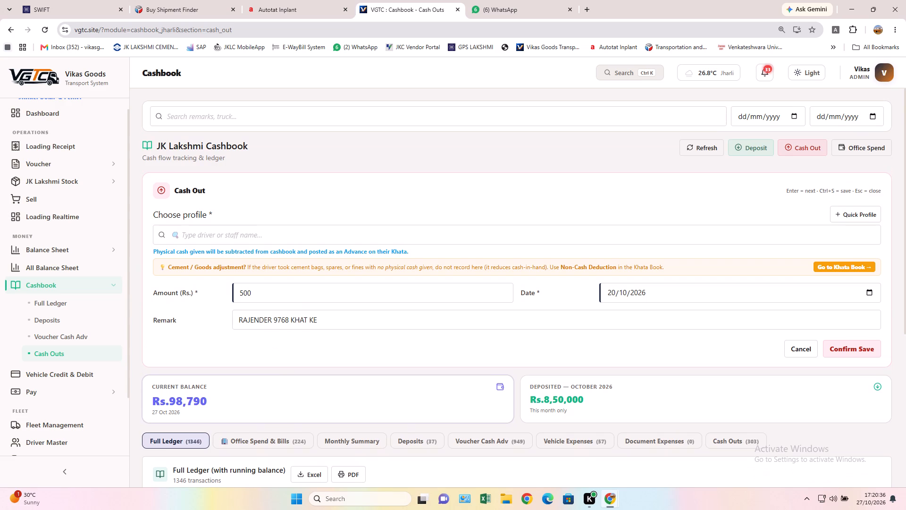
Clear the leftover remark and amount from the unsaved Cash Out form and close the form.
left_click(228, 231)
left_click(320, 210)
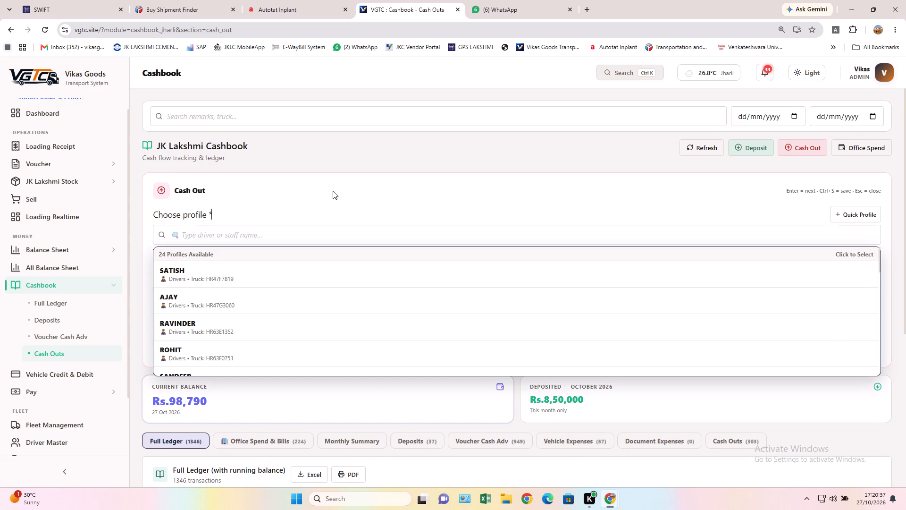
left_click(333, 191)
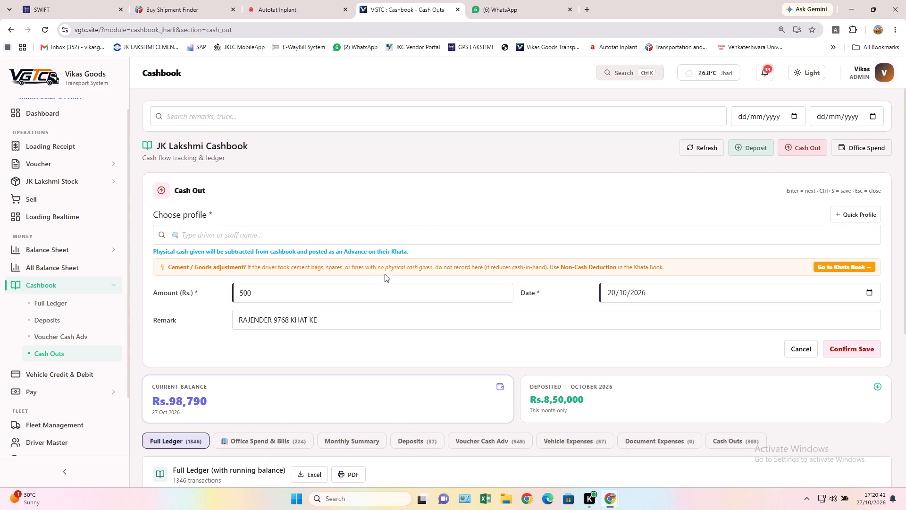
left_click(376, 325)
key("BackSpace")
key("BackSpace")
key("BackSpace")
key("BackSpace")
key("BackSpace")
key("BackSpace")
key("BackSpace")
key("BackSpace")
key("BackSpace")
key("BackSpace")
key("BackSpace")
key("BackSpace")
key("BackSpace")
key("BackSpace")
key("BackSpace")
key("BackSpace")
key("BackSpace")
key("BackSpace")
key("BackSpace")
key("BackSpace")
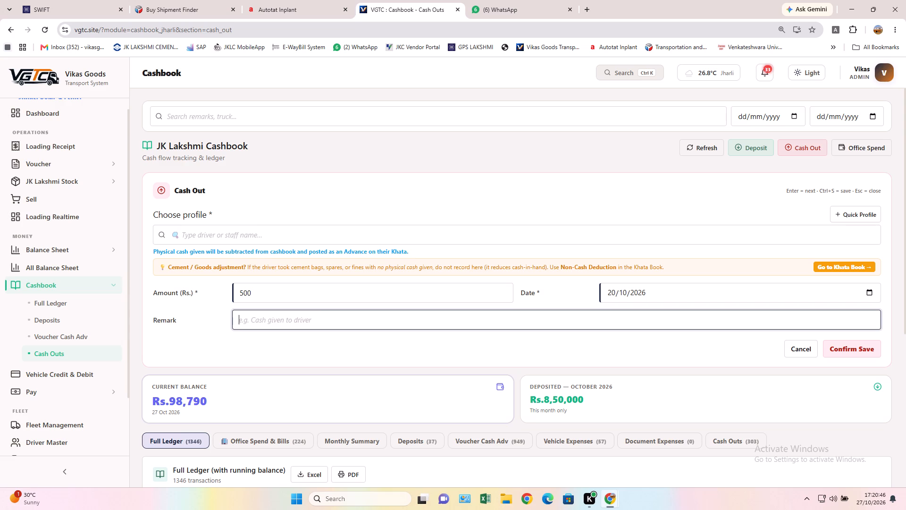
left_click(346, 289)
key("BackSpace")
key("BackSpace")
key("BackSpace")
key("BackSpace")
key("BackSpace")
key("BackSpace")
key("BackSpace")
key("BackSpace")
key("BackSpace")
key("BackSpace")
key("BackSpace")
key("BackSpace")
key("BackSpace")
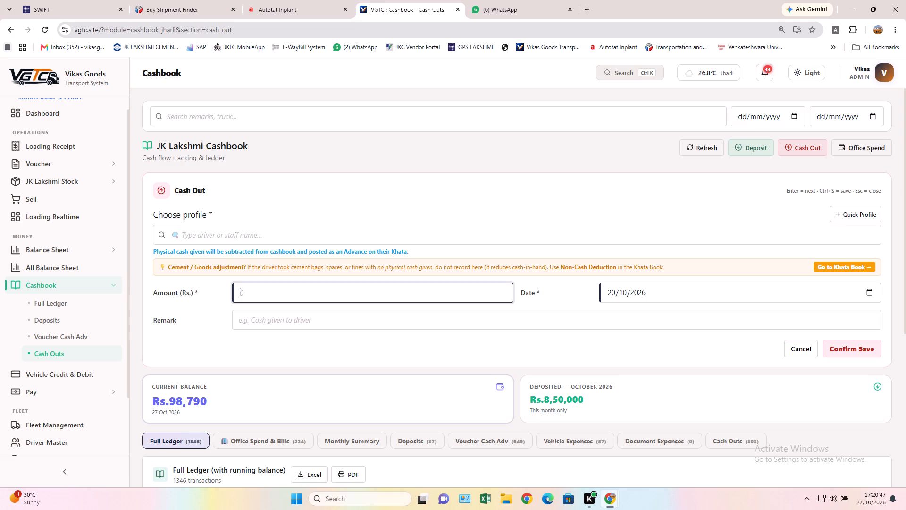
left_click(805, 143)
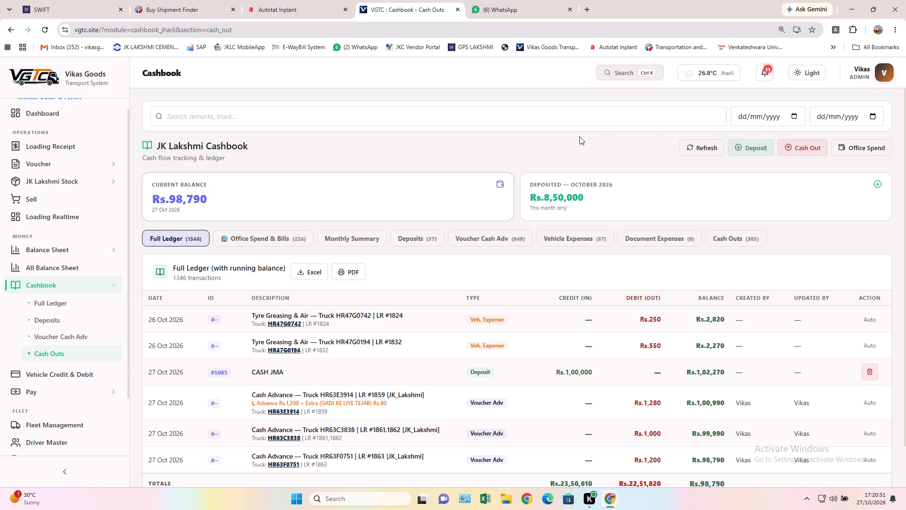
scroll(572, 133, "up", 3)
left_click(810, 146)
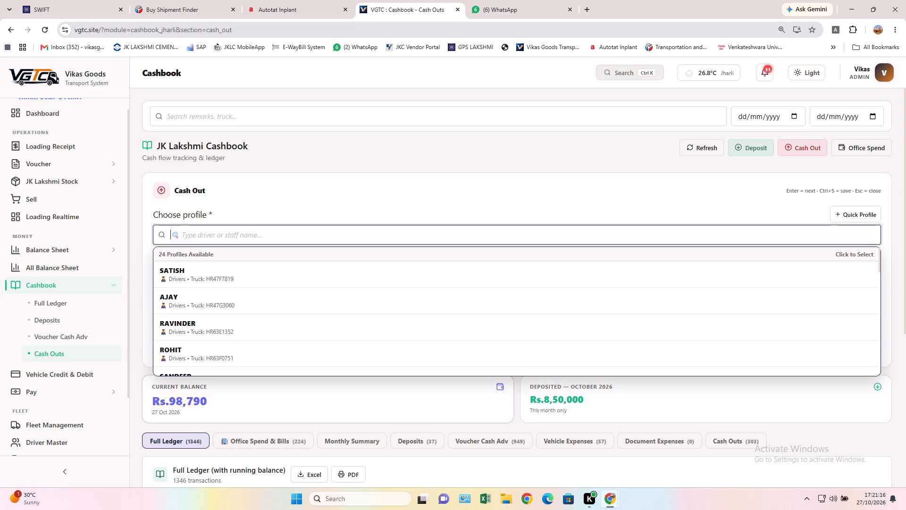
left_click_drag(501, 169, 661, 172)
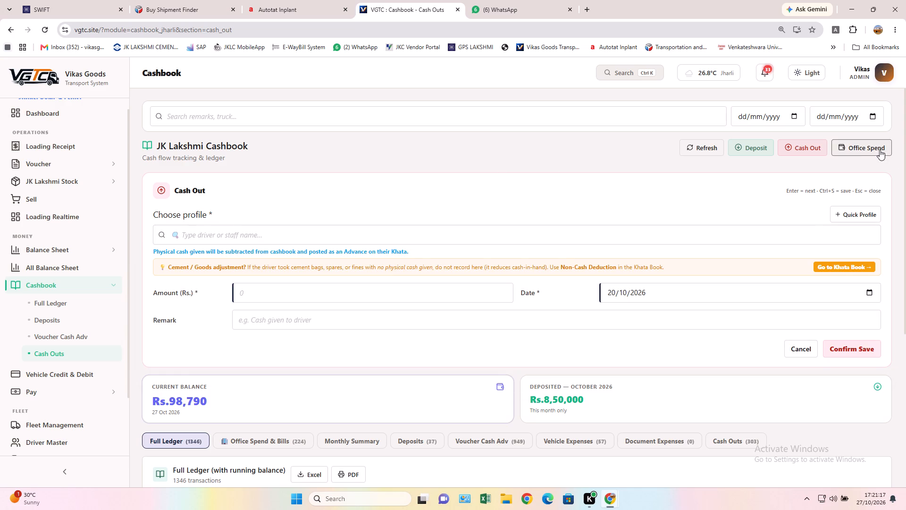
Record and save an Office Spend of Rs. 50 dated 25/10/2026 with the remark "NIMBU MIRCH".
left_click(880, 150)
type("50")
left_click(339, 240)
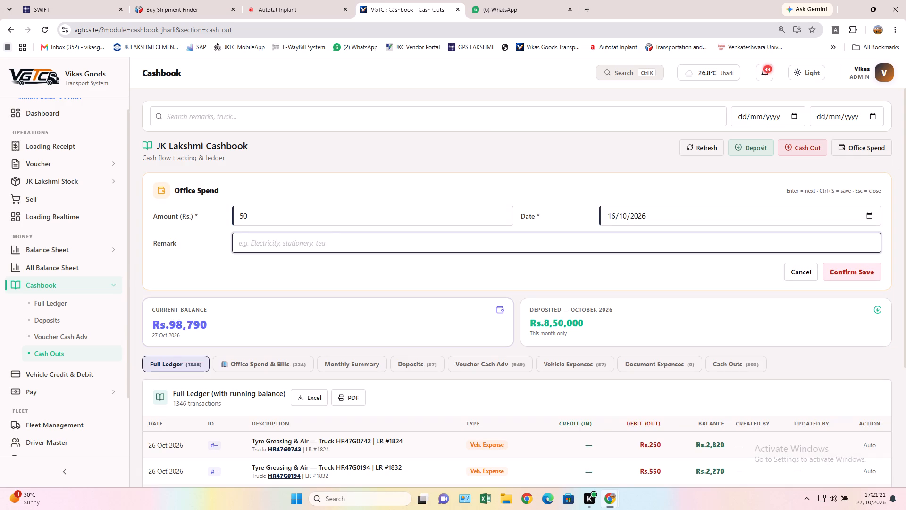
type("NIMBU")
key("space")
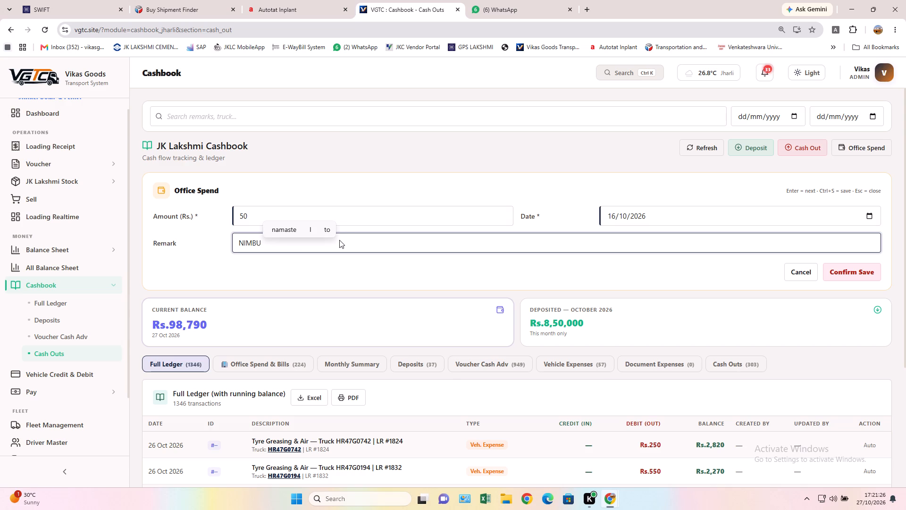
type("MIRC")
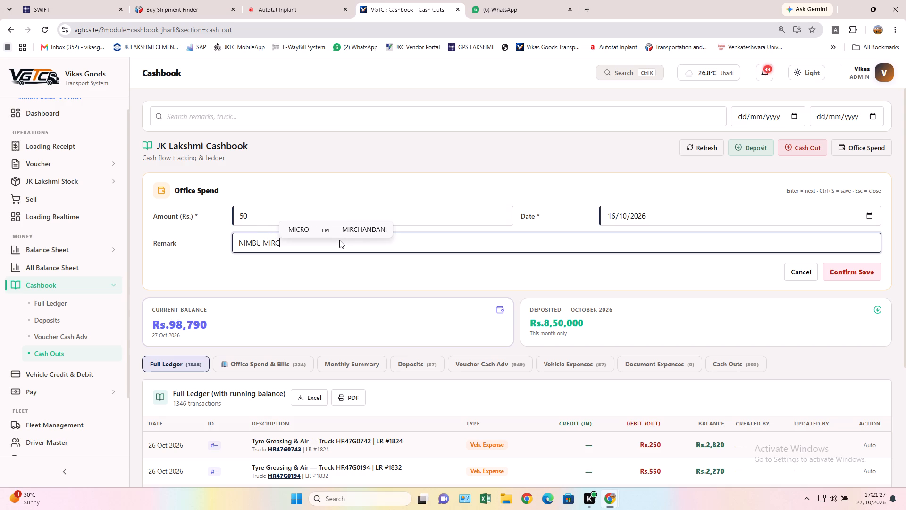
key("h")
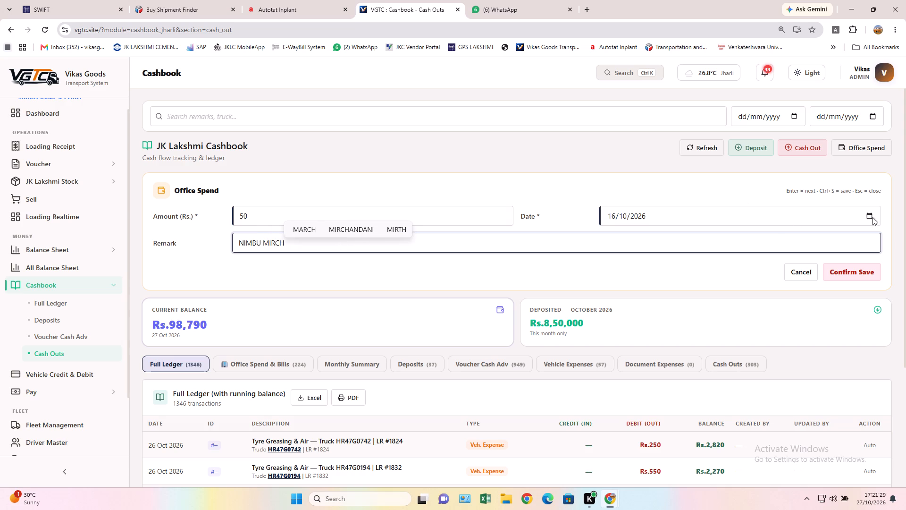
left_click(866, 216)
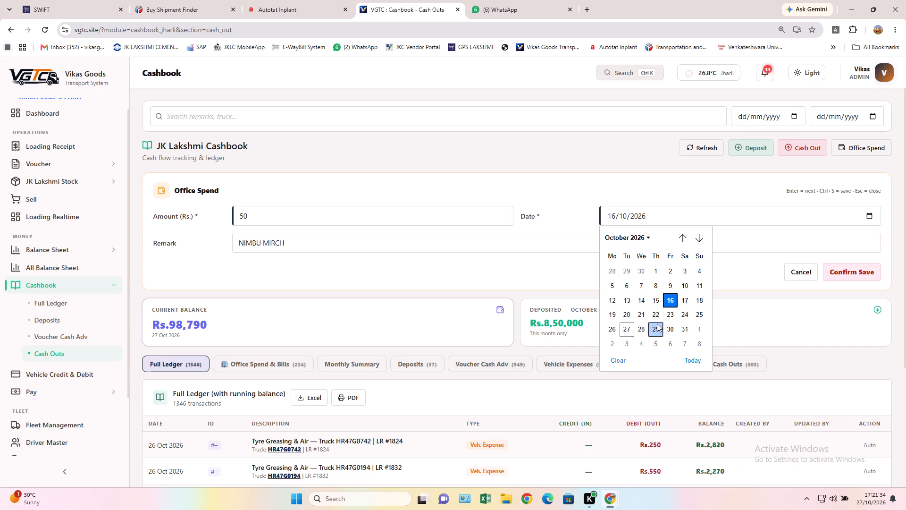
left_click(697, 318)
left_click(697, 315)
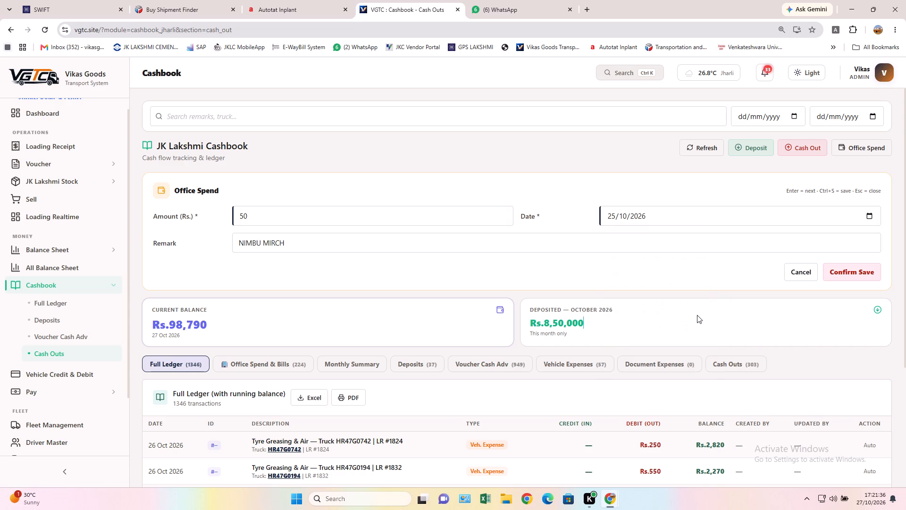
left_click(848, 273)
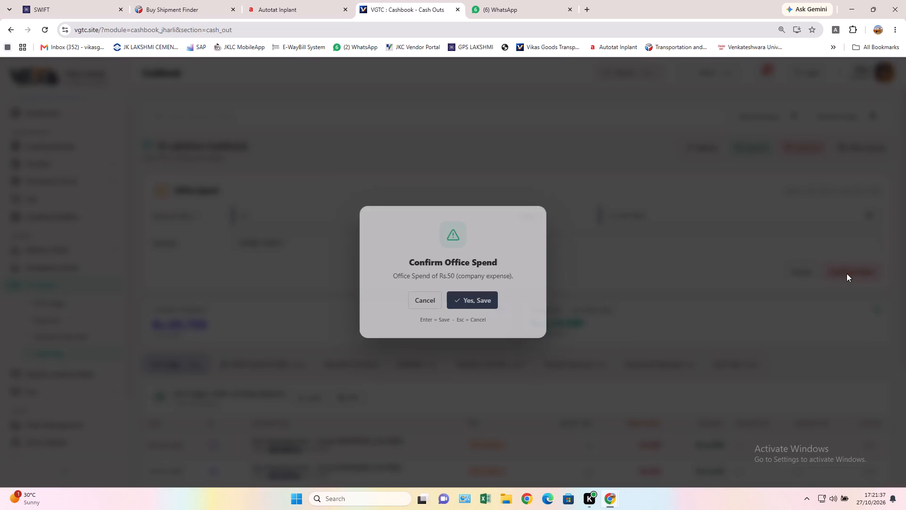
left_click(473, 297)
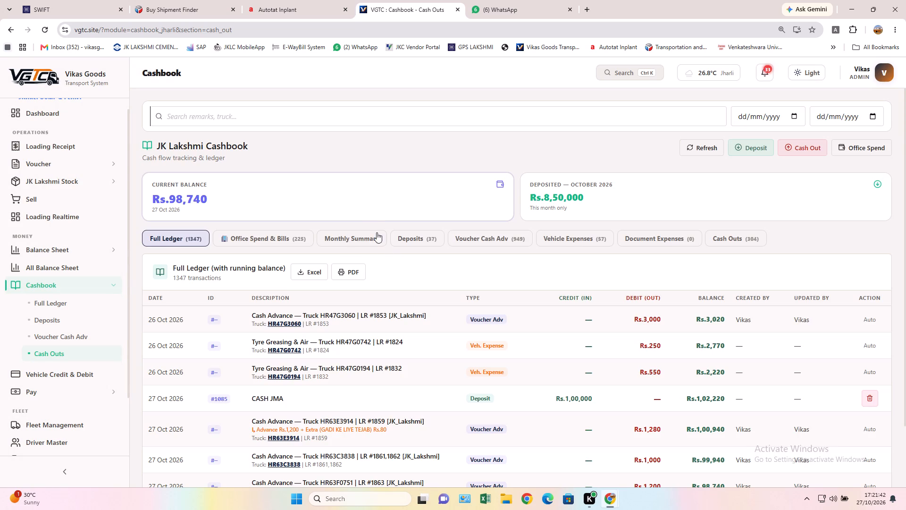
scroll(363, 203, "up", 5)
left_click(810, 149)
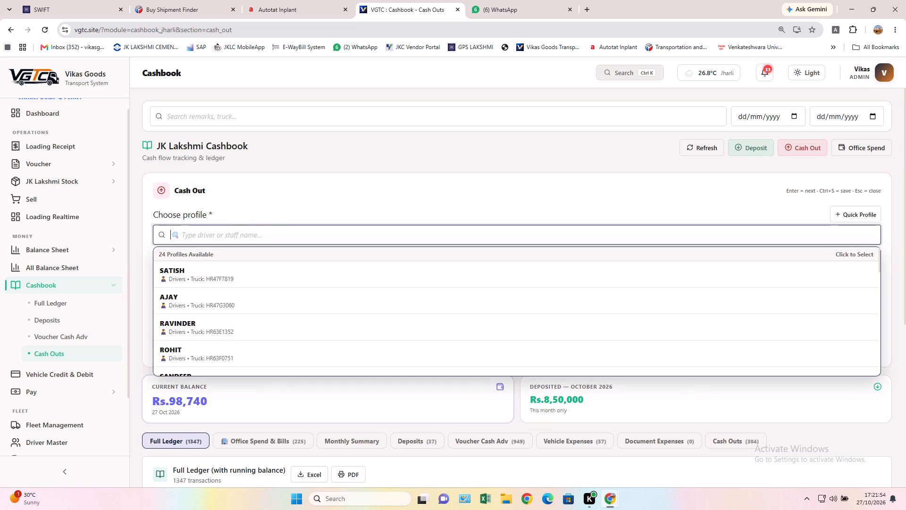
type("0904")
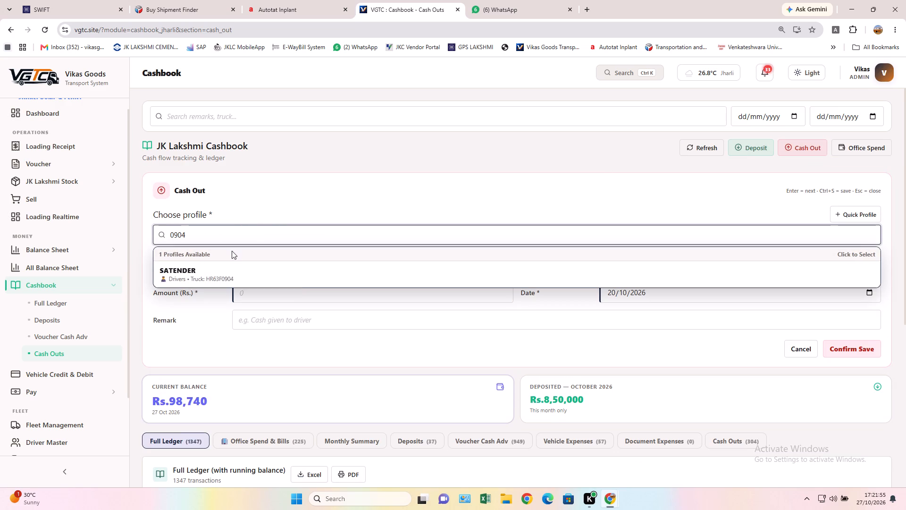
left_click_drag(231, 273, 232, 279)
left_click(246, 295)
type("500")
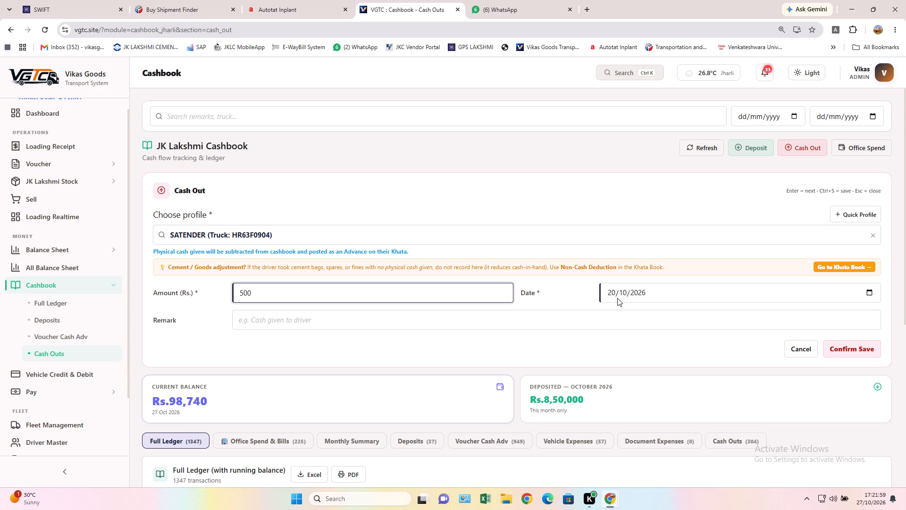
Set the date of the SATENDER Cash Out to 05/02/2026.
left_click(612, 295)
key("5")
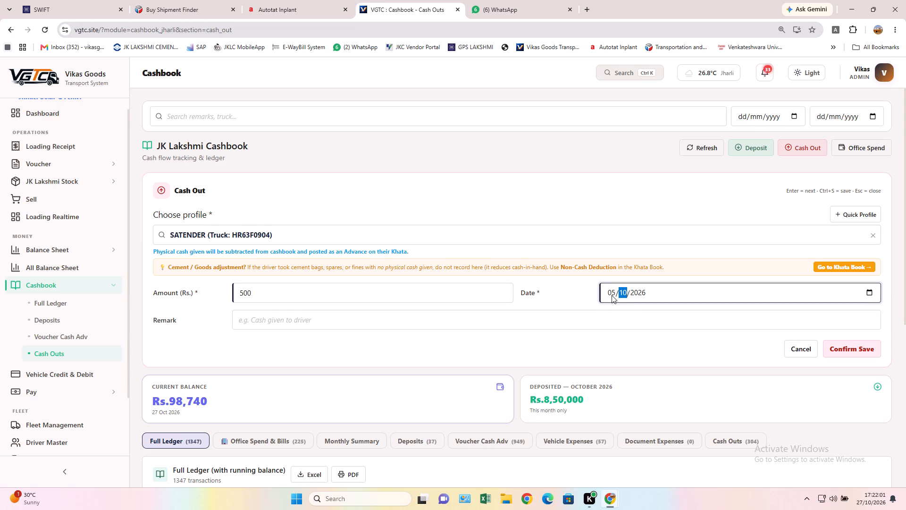
key("BackSpace")
type("25")
type("20")
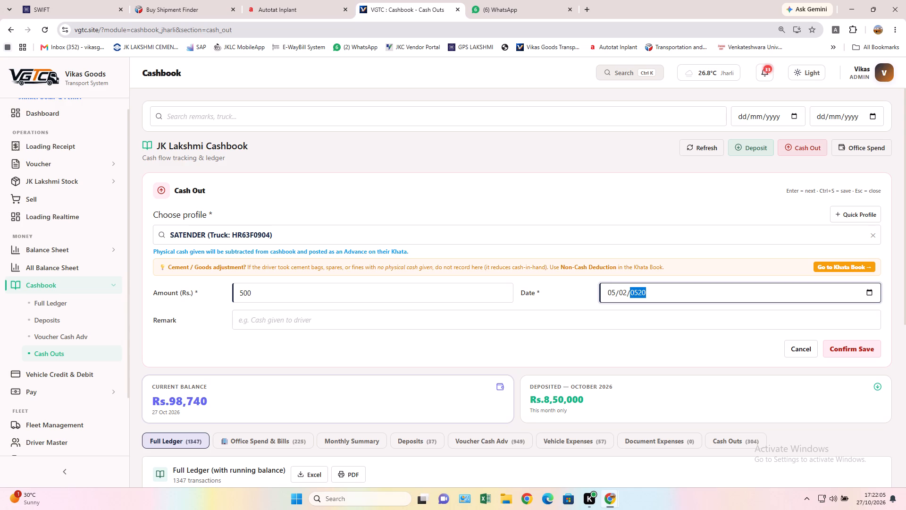
key("BackSpace")
type("200")
key("BackSpace")
type("263")
key("BackSpace")
key("BackSpace")
type("2026")
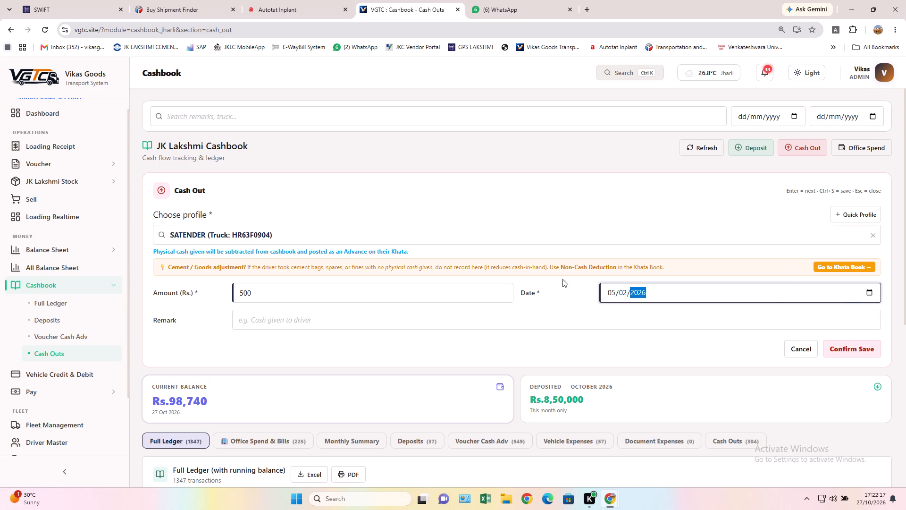
Add the remark "UCHANTI" to the Rs. 500 Cash Out for SATENDER and save the entry.
left_click(375, 320)
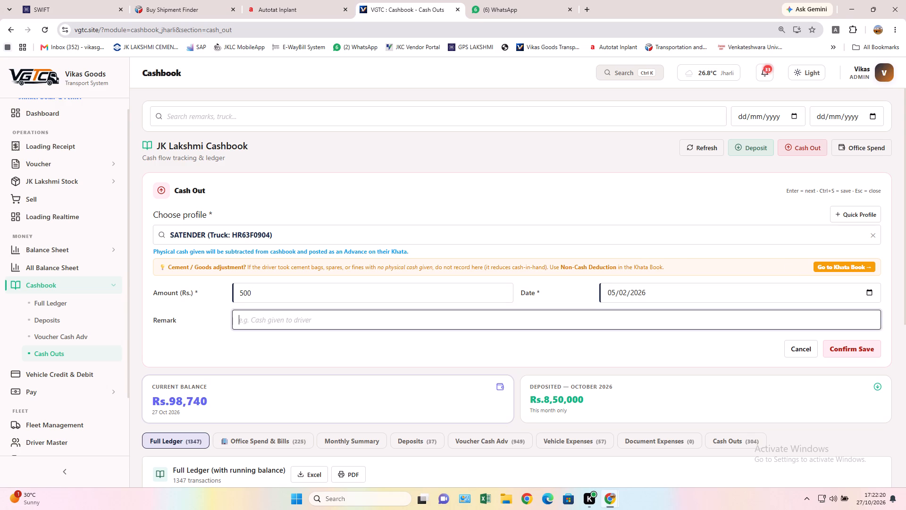
type("UCHANYTI")
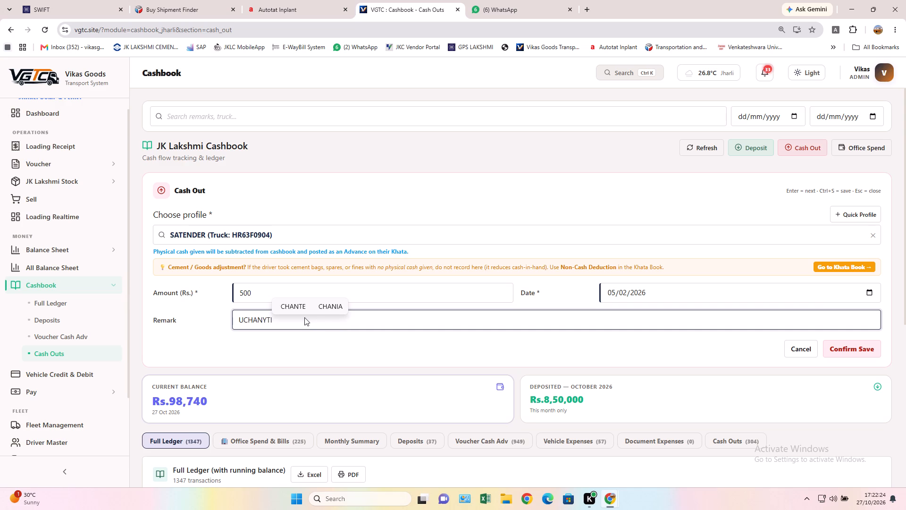
key("BackSpace")
key("BackSpace")
key("BackSpace")
key("BackSpace")
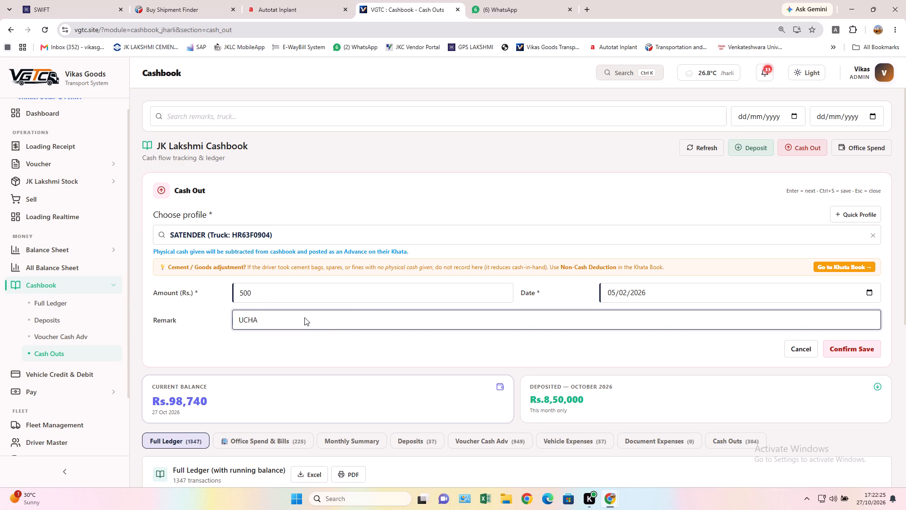
type("NTI")
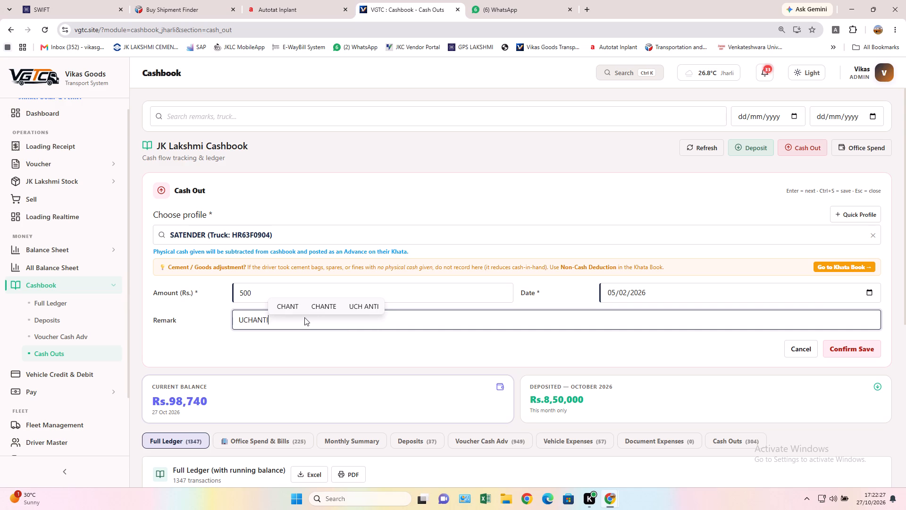
left_click(831, 341)
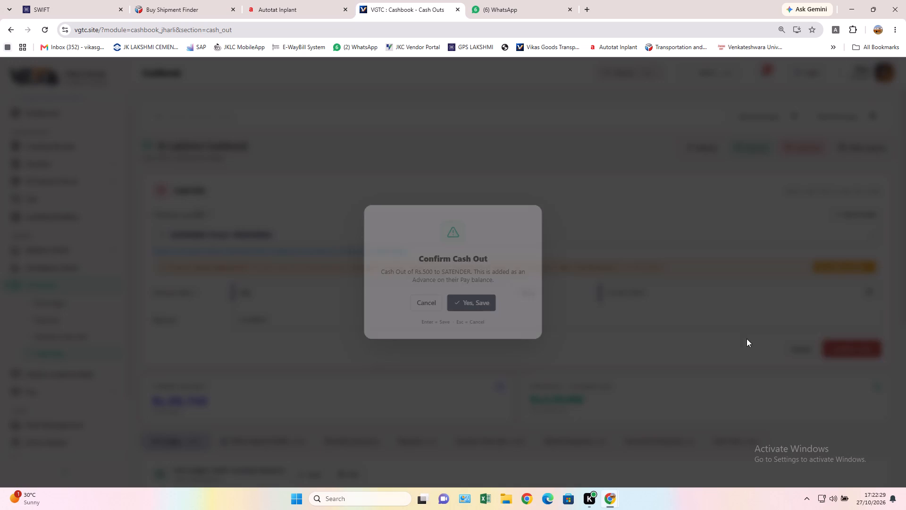
left_click(461, 300)
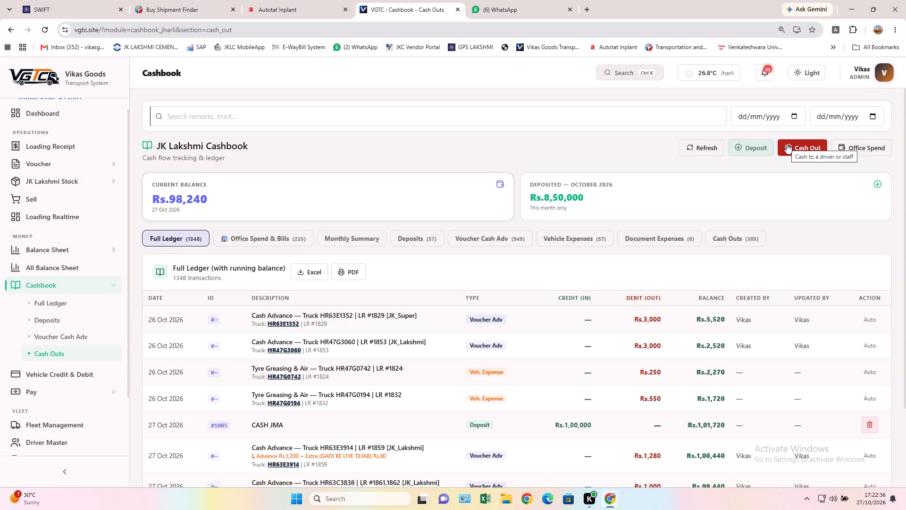
left_click(787, 144)
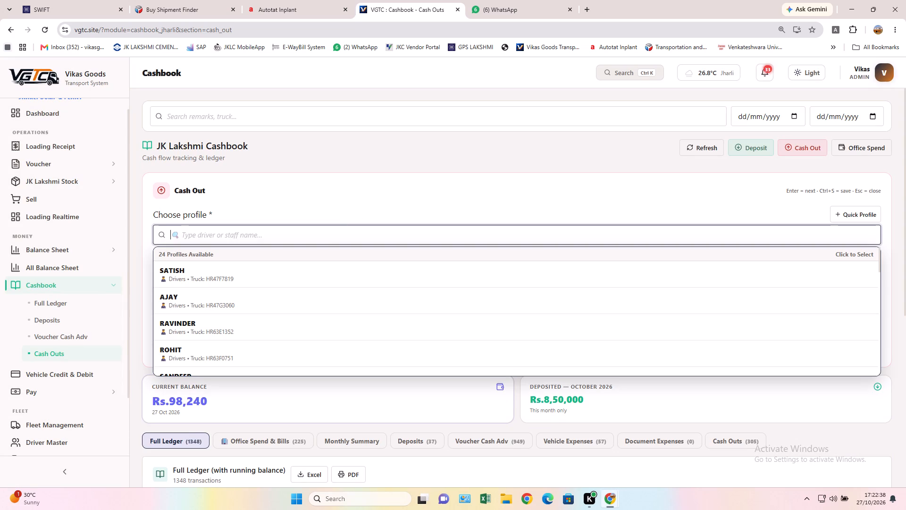
type("SAND")
type("EE")
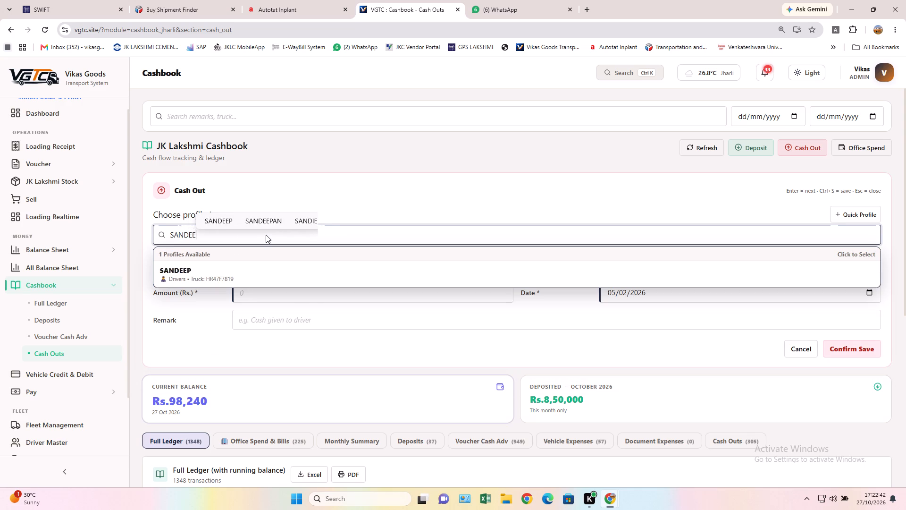
left_click(262, 278)
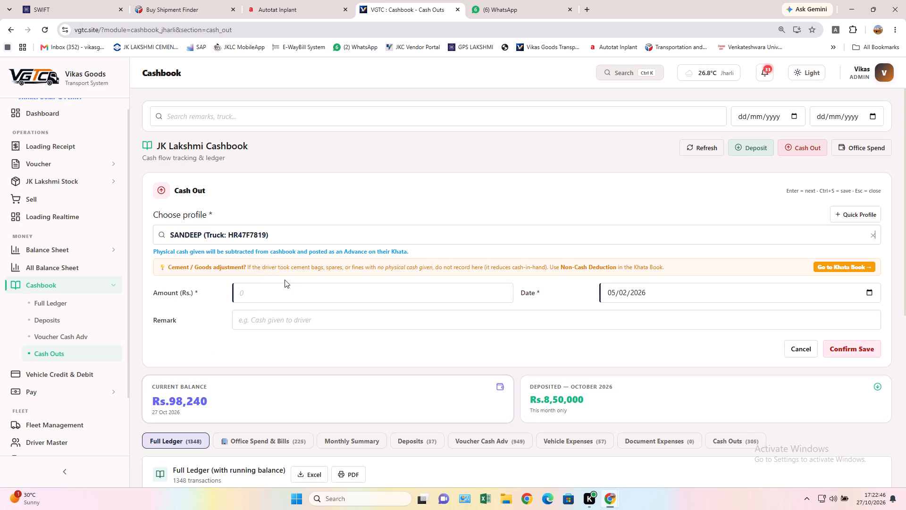
left_click(286, 292)
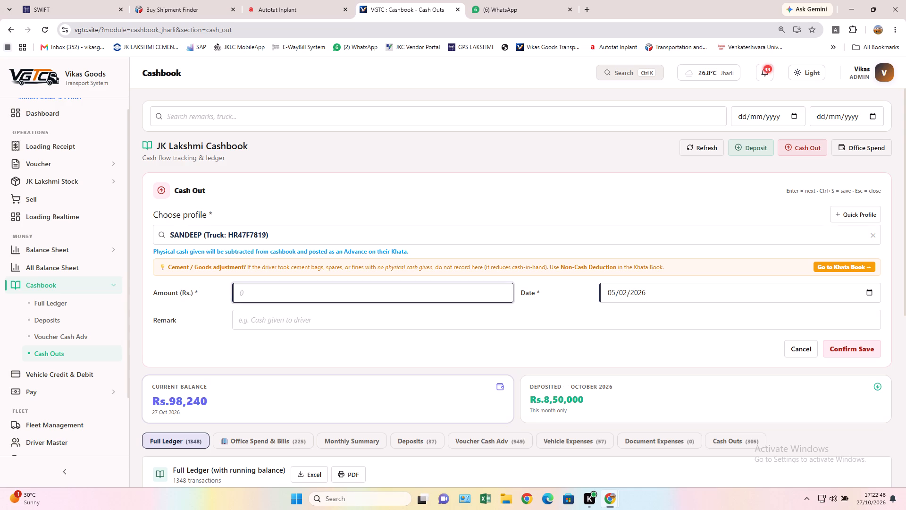
type("4000")
left_click(613, 295)
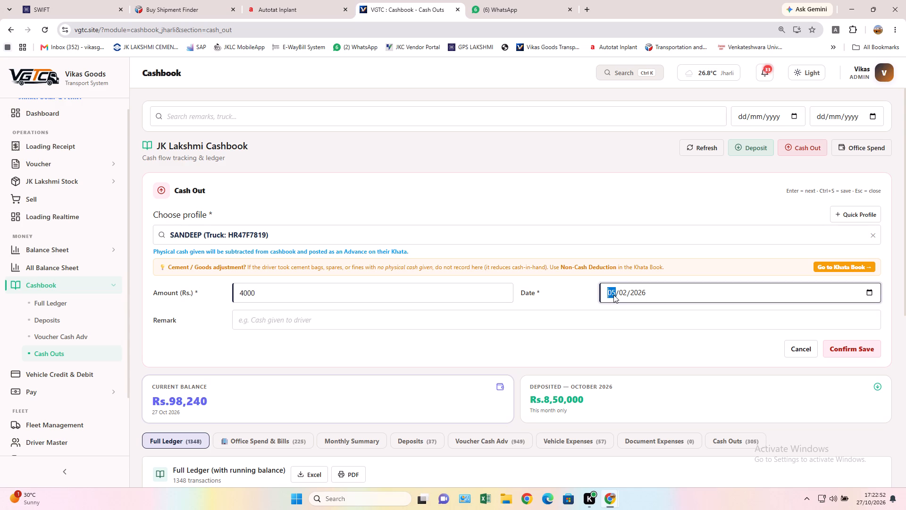
type("25")
type("10")
right_click_drag(612, 293, 483, 324)
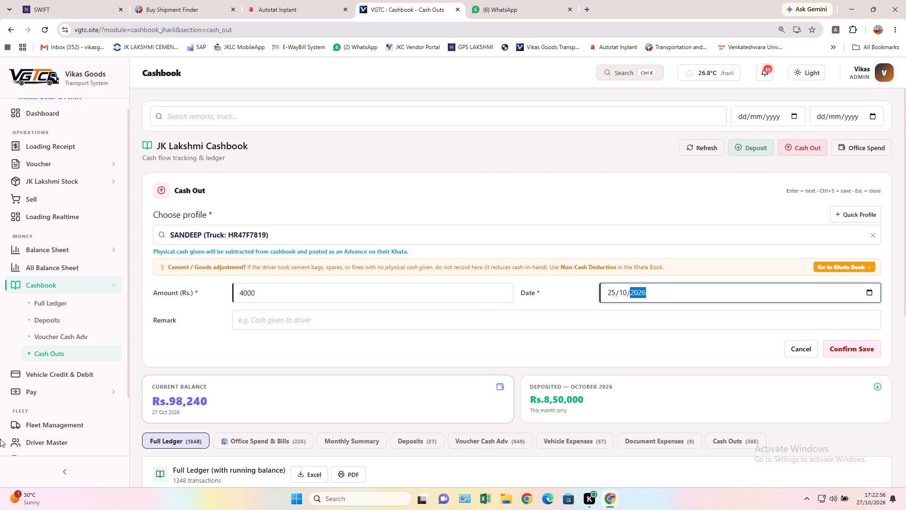
left_click(261, 322)
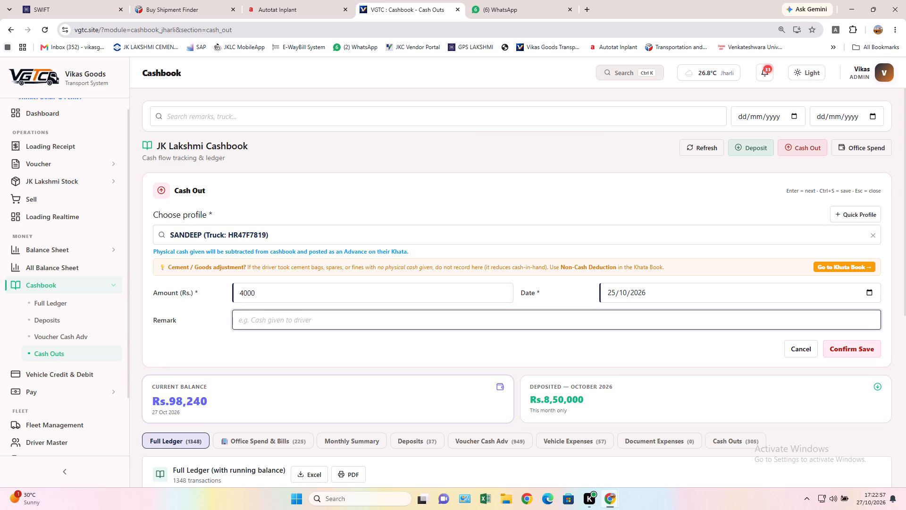
type("UV")
key("BackSpace")
type("CHANTI")
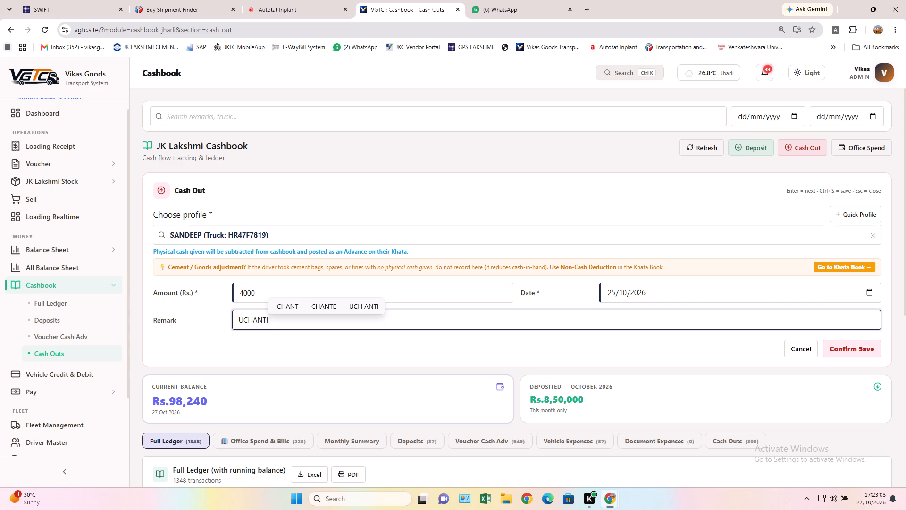
left_click(863, 347)
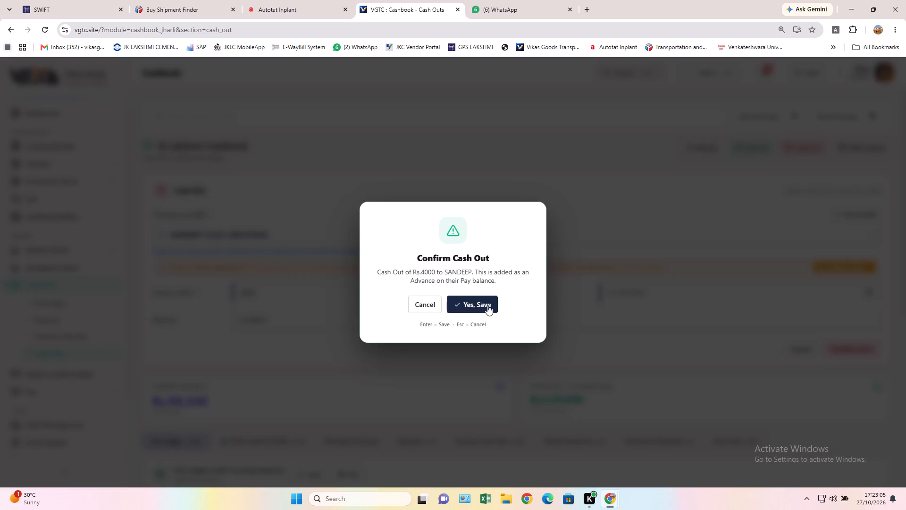
left_click(480, 303)
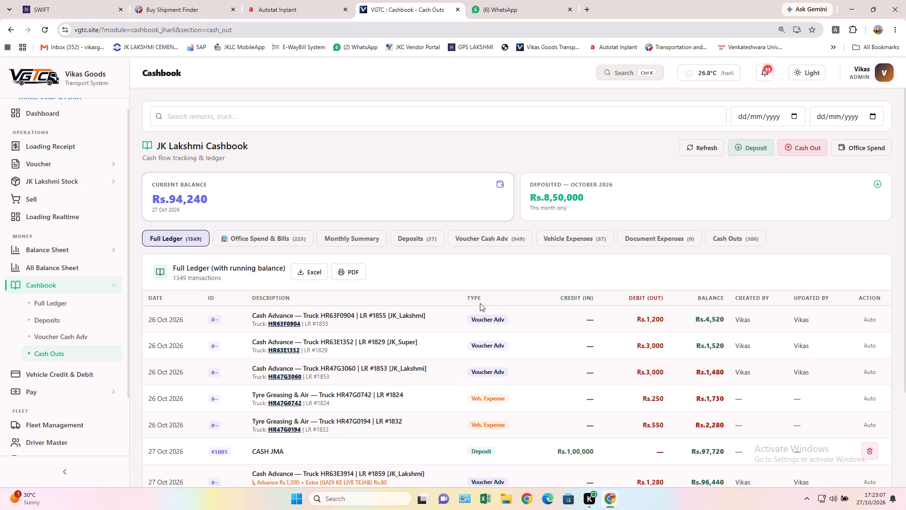
left_click(809, 146)
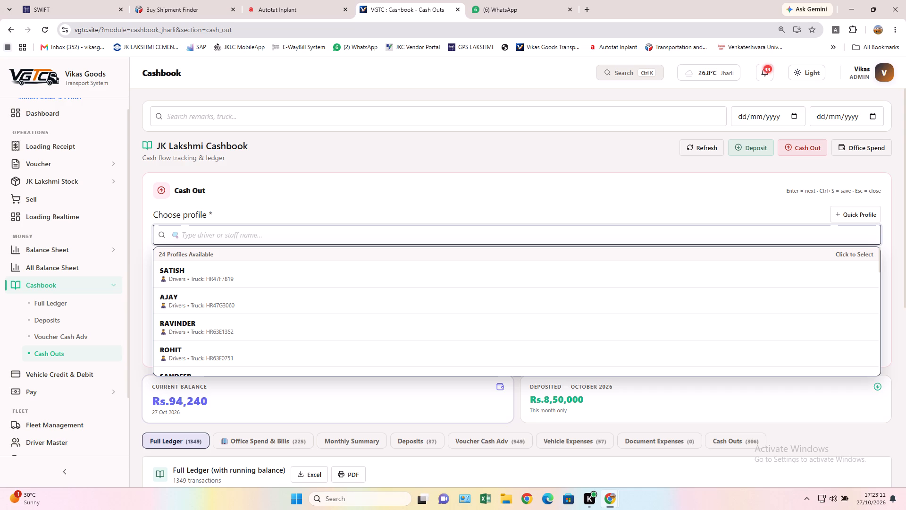
type("097")
left_click(299, 269)
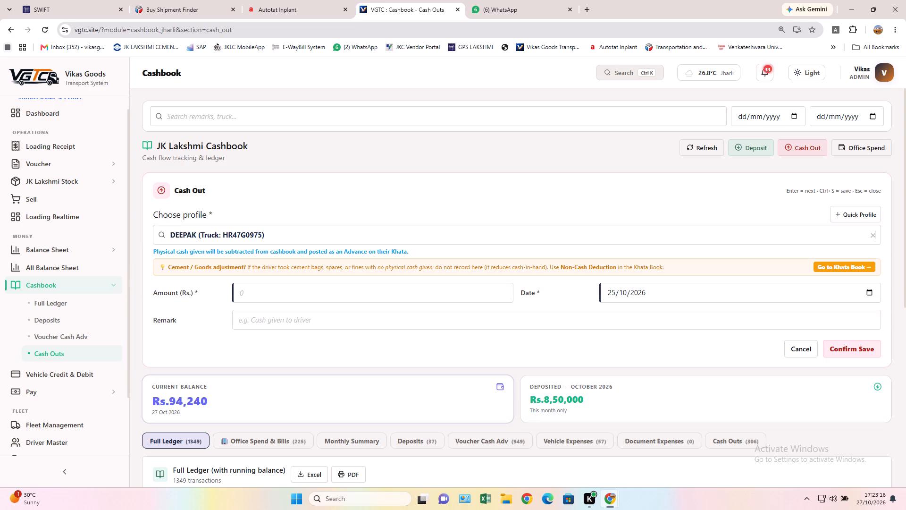
left_click(286, 296)
type("140")
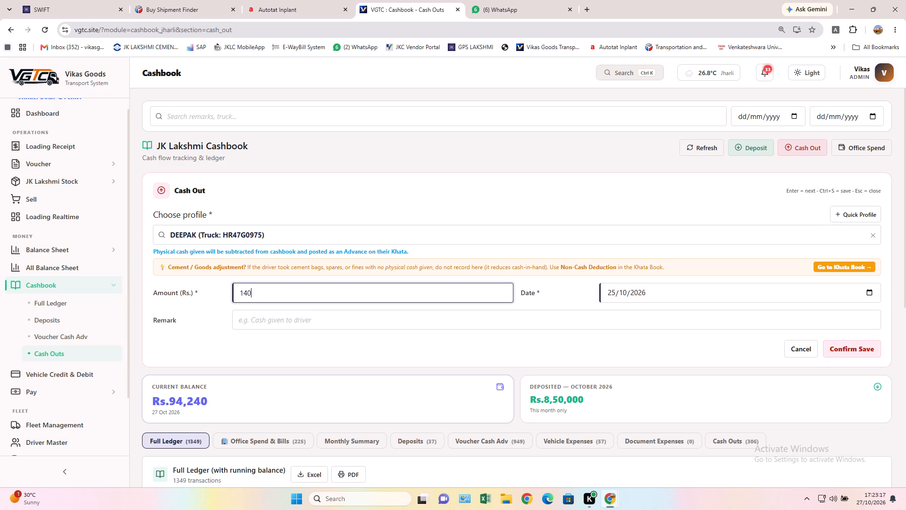
left_click(255, 321)
type("KHANA")
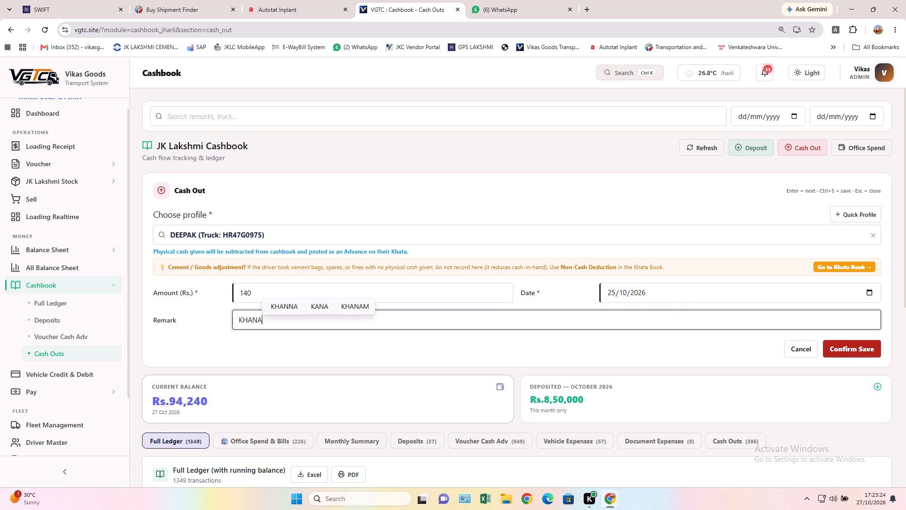
left_click(610, 289)
type("26")
left_click(865, 345)
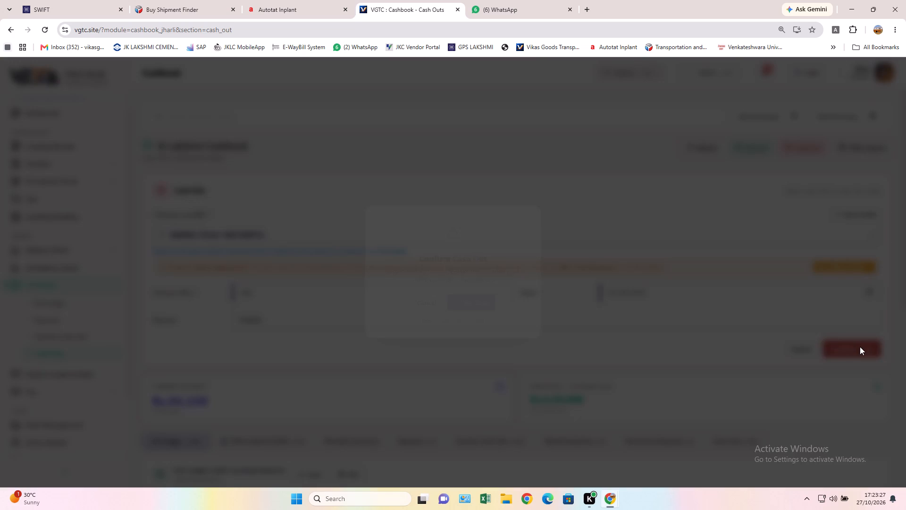
left_click(480, 303)
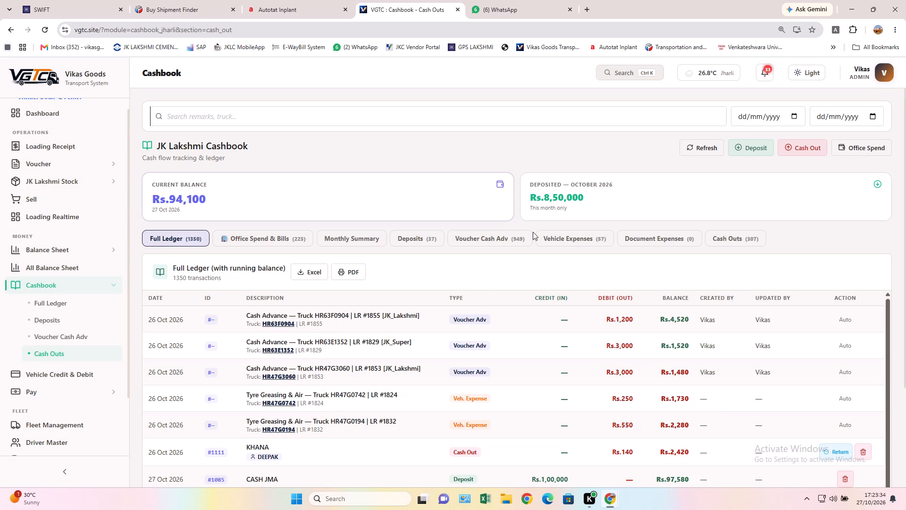
Record and save a Cash Out of Rs. 230 for staff member vikash dated 26/10/2026 with the remark "KHANA".
left_click(807, 145)
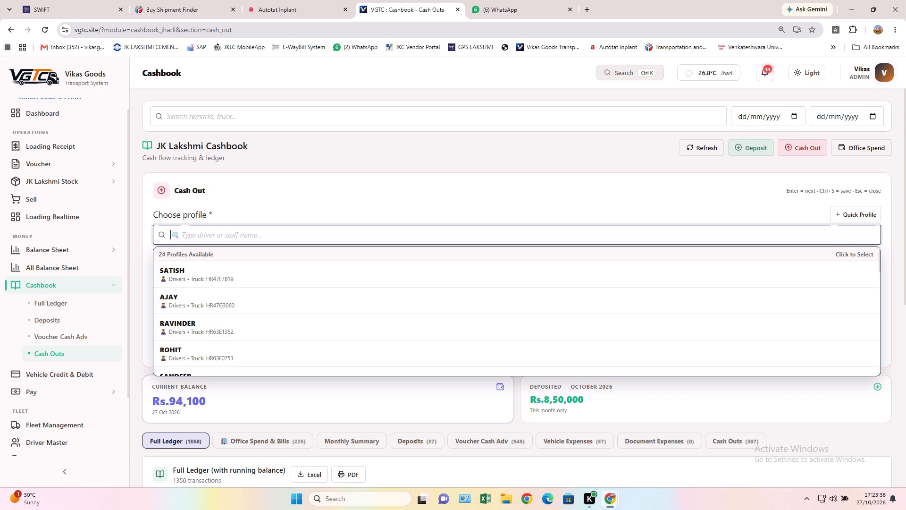
type("VI")
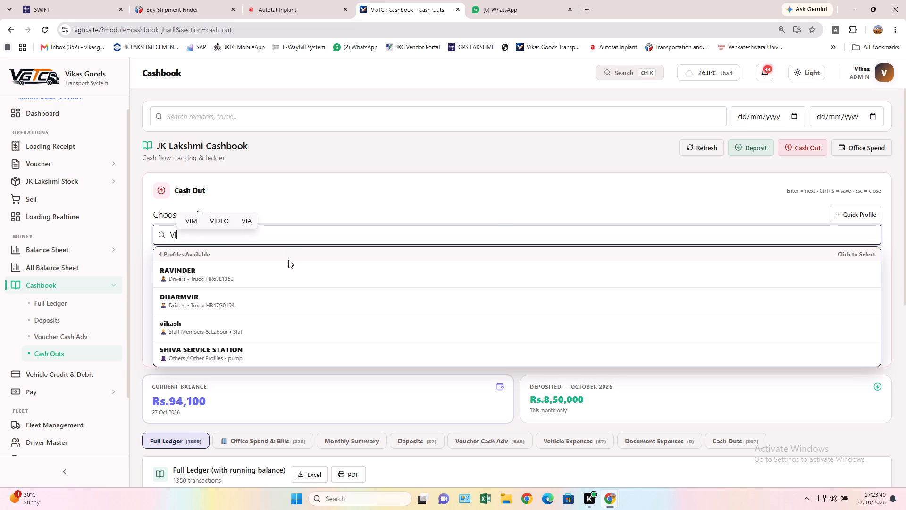
left_click(277, 324)
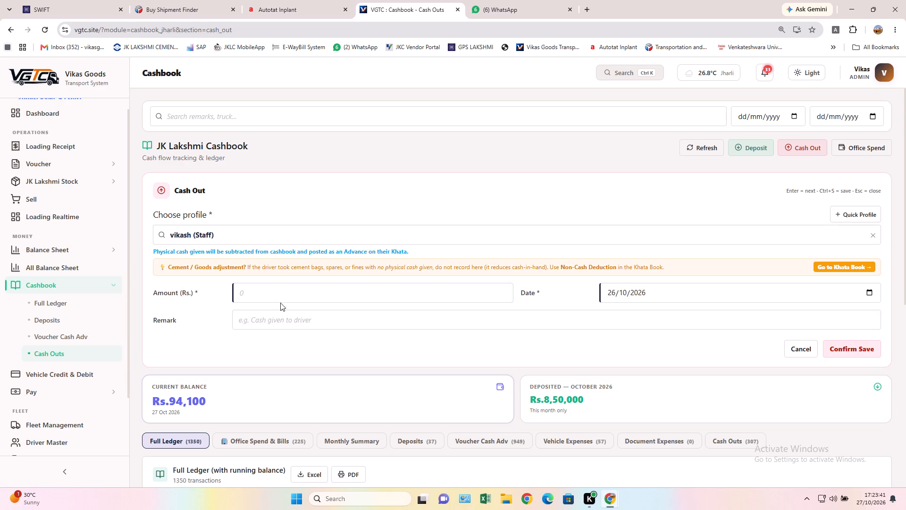
left_click(283, 296)
type("230")
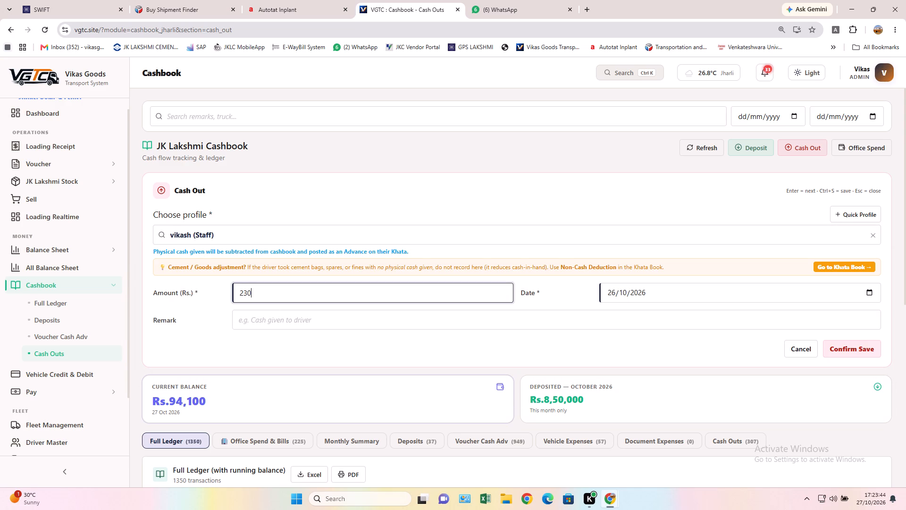
left_click(275, 321)
type("KHANA")
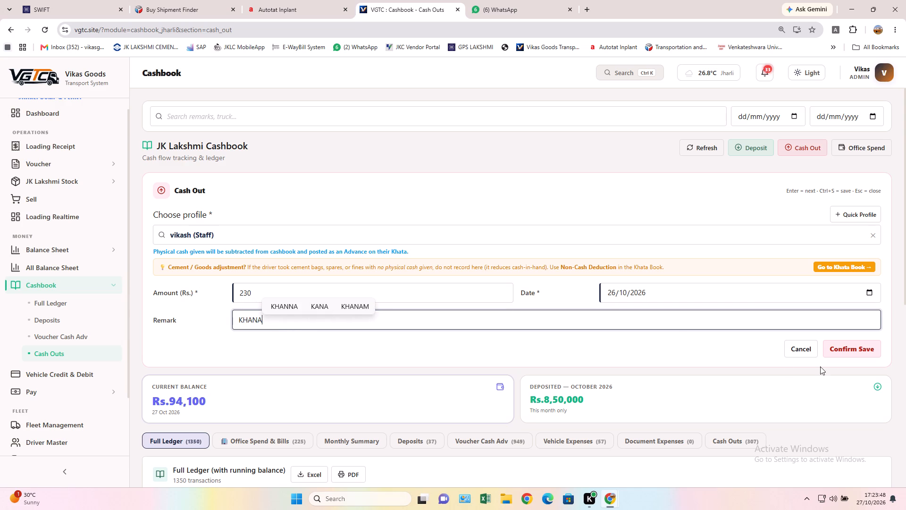
left_click(838, 354)
left_click(462, 298)
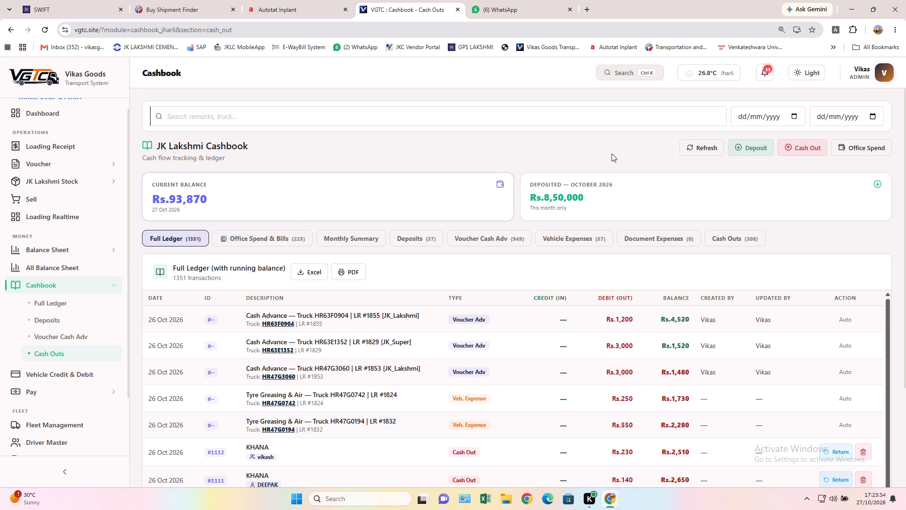
Record and save an Office Spend of Rs. 360 dated 27/10/2026 with the remark "TAPE THUTHI BIT".
left_click(854, 147)
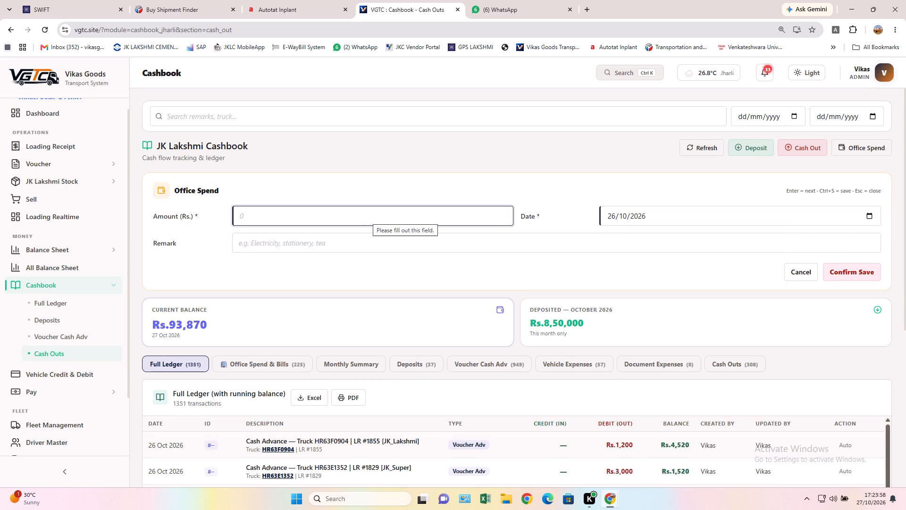
type("360")
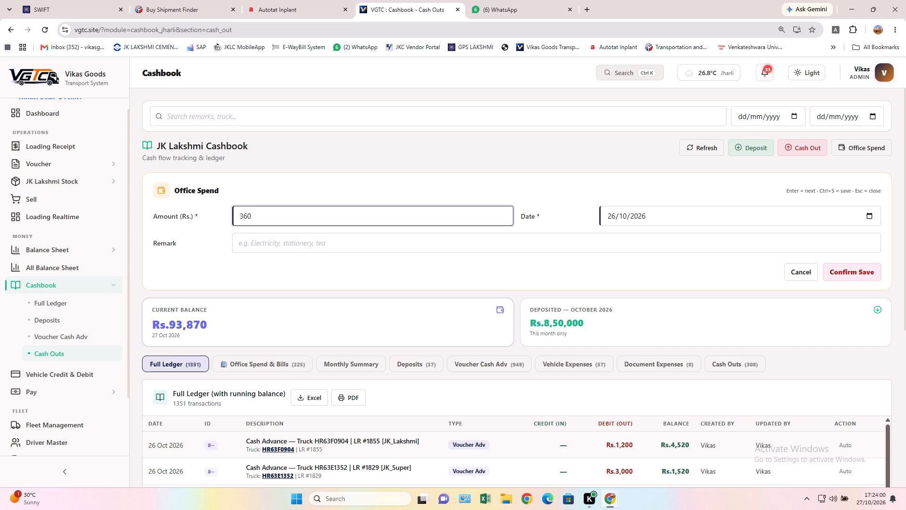
left_click(607, 214)
type("27")
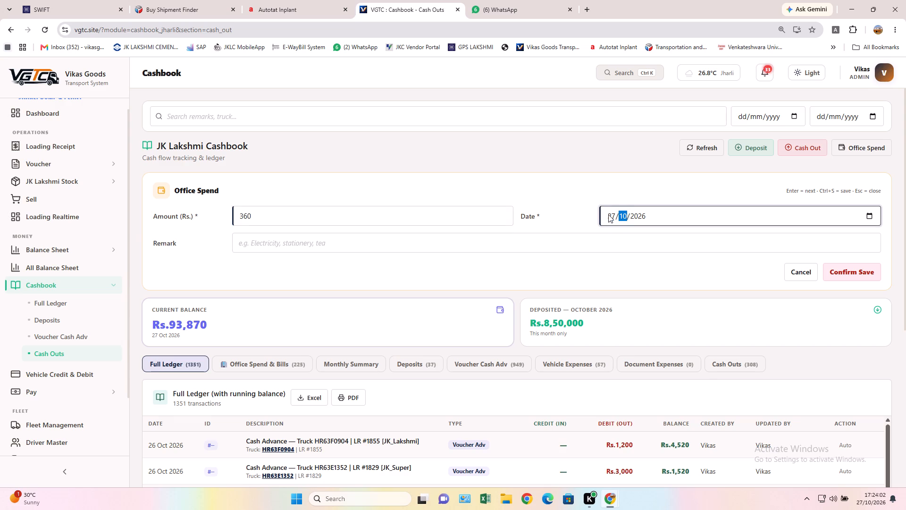
left_click(316, 242)
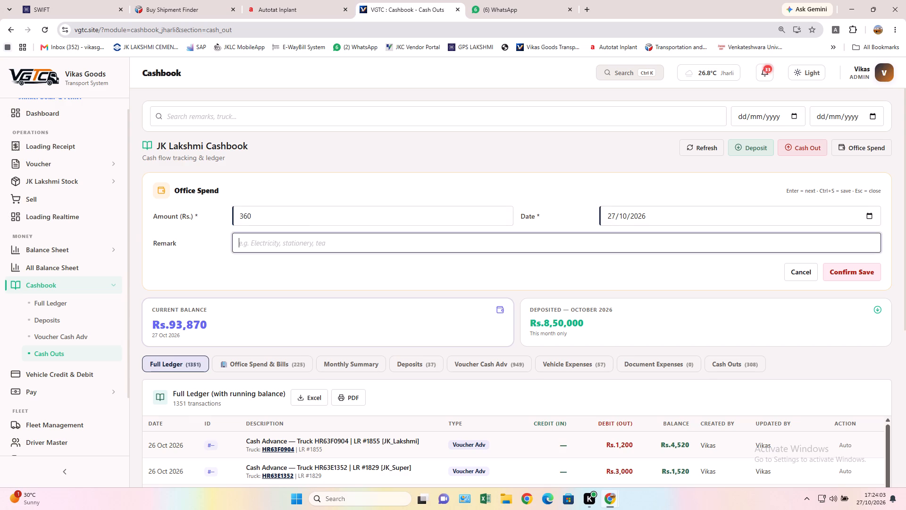
key("y")
key("BackSpace")
type("TAPE")
key("space")
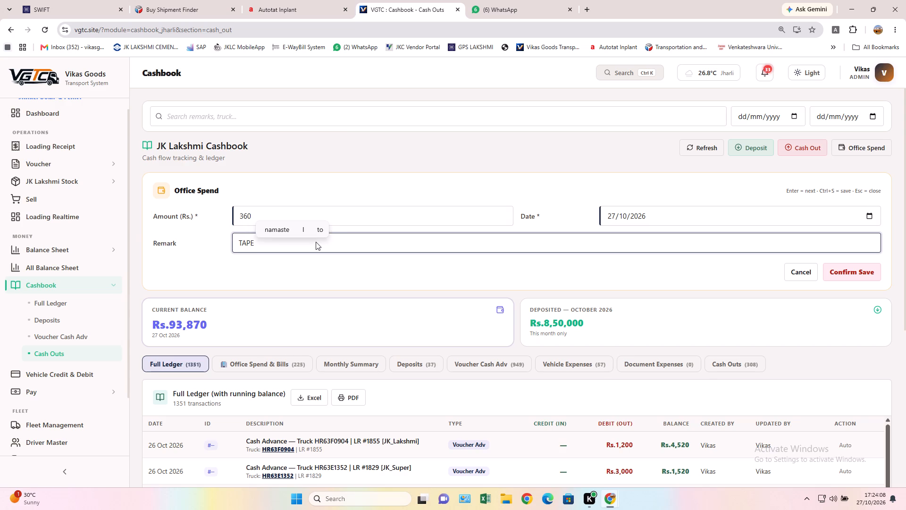
type("THUTHI")
key("space")
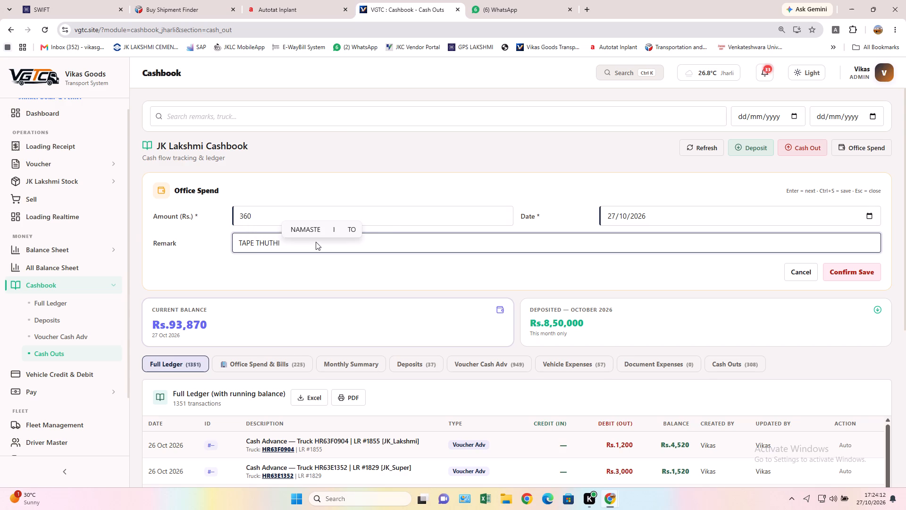
type("BIT")
left_click(842, 269)
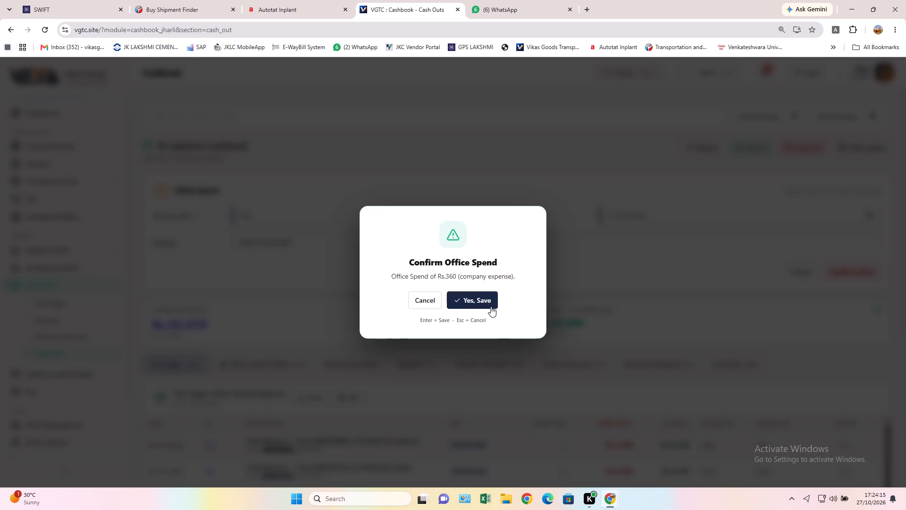
left_click(485, 304)
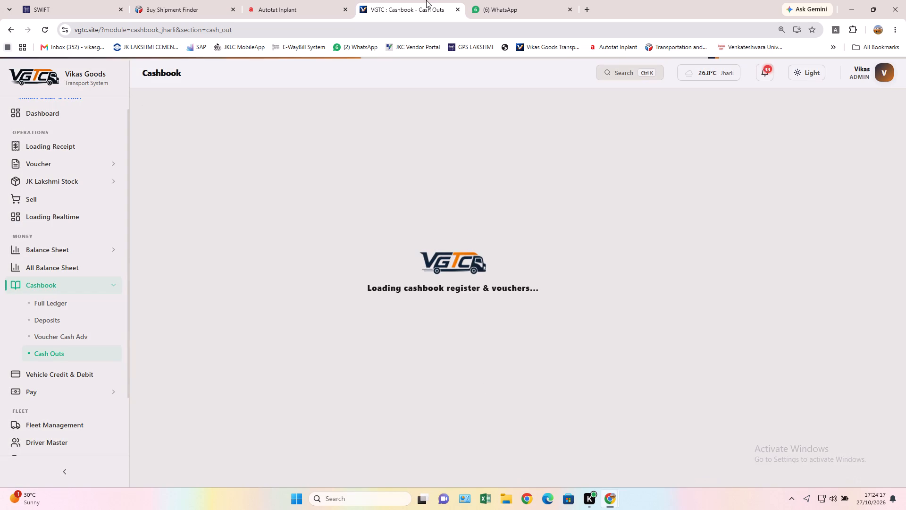
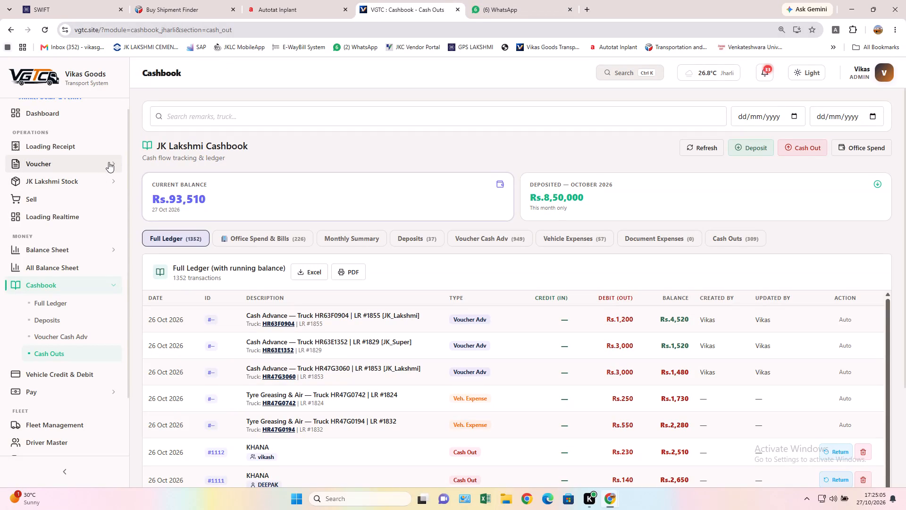
Open the JK Super Voucher list.
left_click(109, 162)
left_click(89, 216)
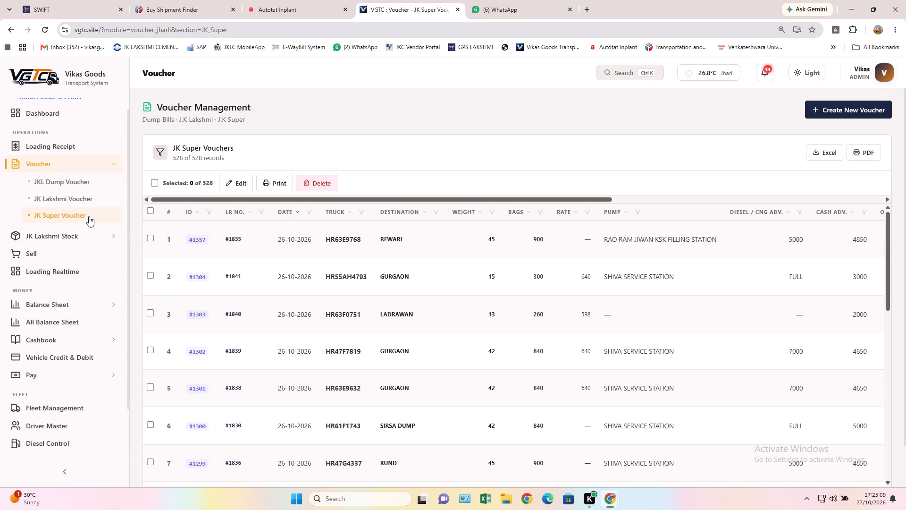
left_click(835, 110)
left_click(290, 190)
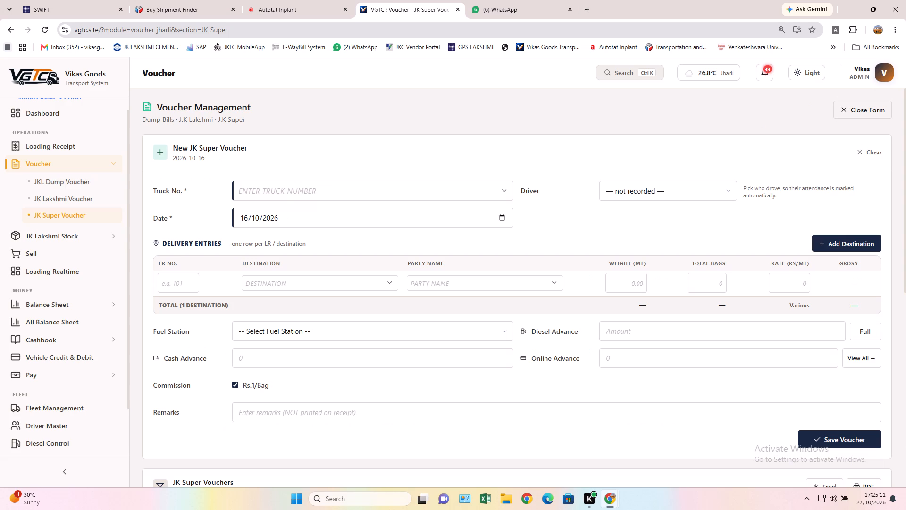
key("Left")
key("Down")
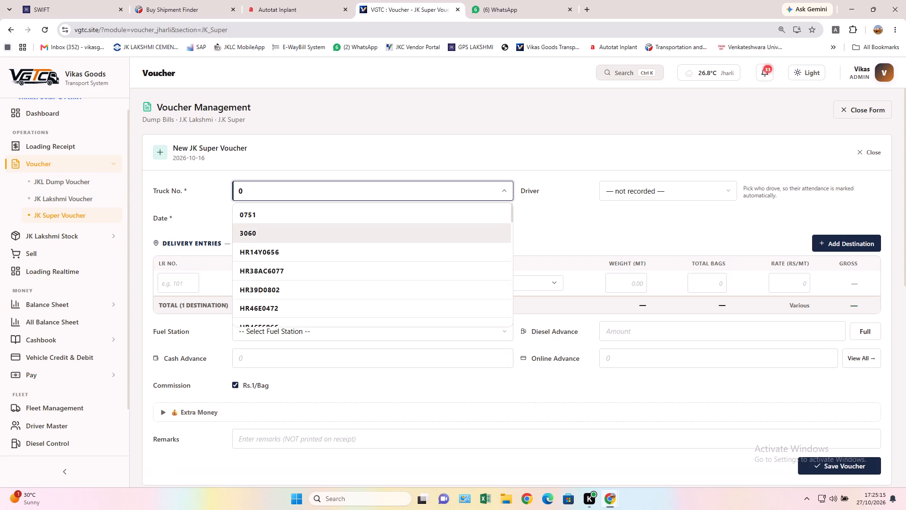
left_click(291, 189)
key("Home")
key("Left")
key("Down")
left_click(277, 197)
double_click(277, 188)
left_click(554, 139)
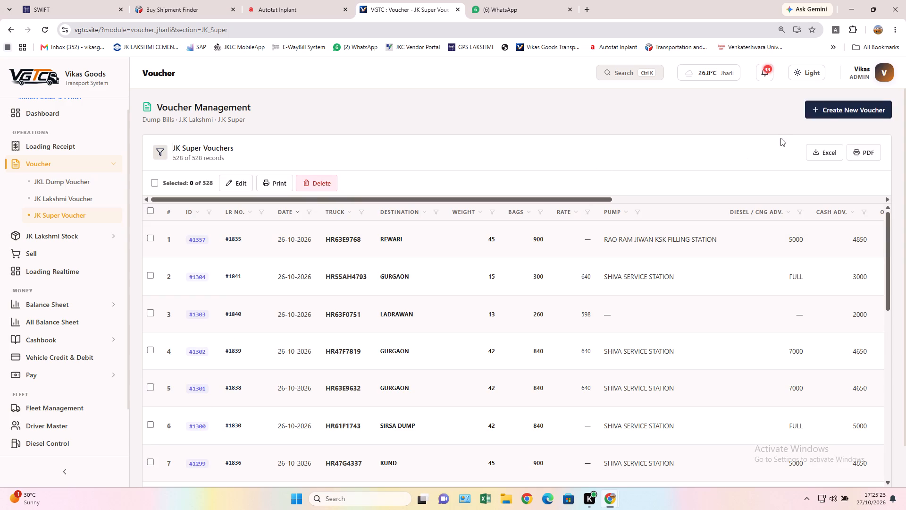
left_click_drag(830, 97, 830, 110)
left_click_drag(829, 110, 828, 116)
left_click(820, 113)
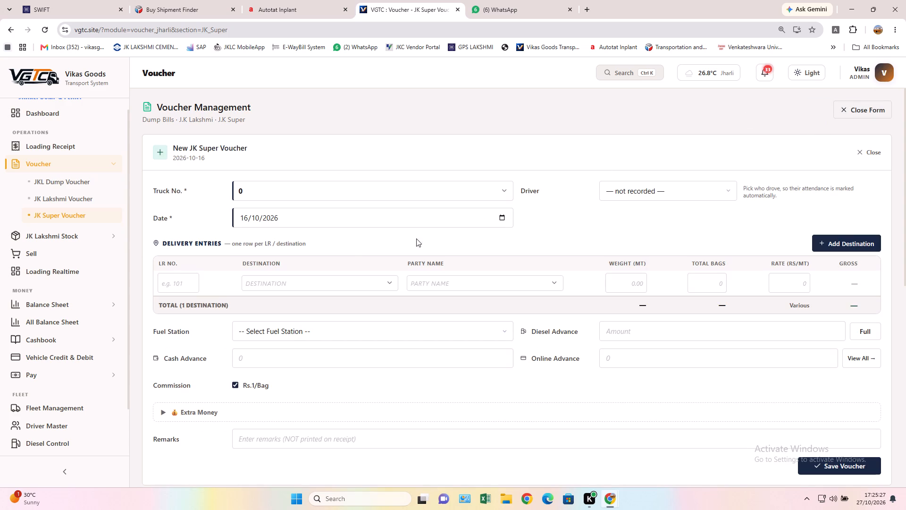
left_click(279, 188)
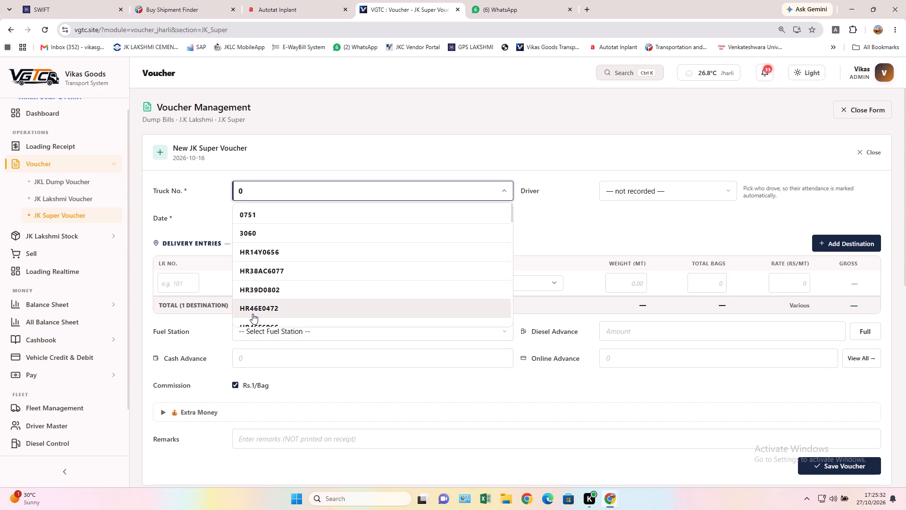
type("742")
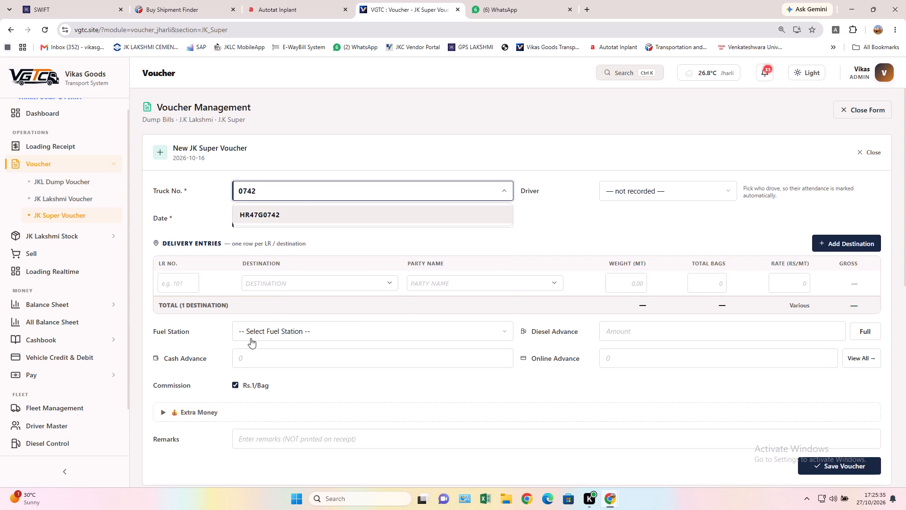
left_click(305, 207)
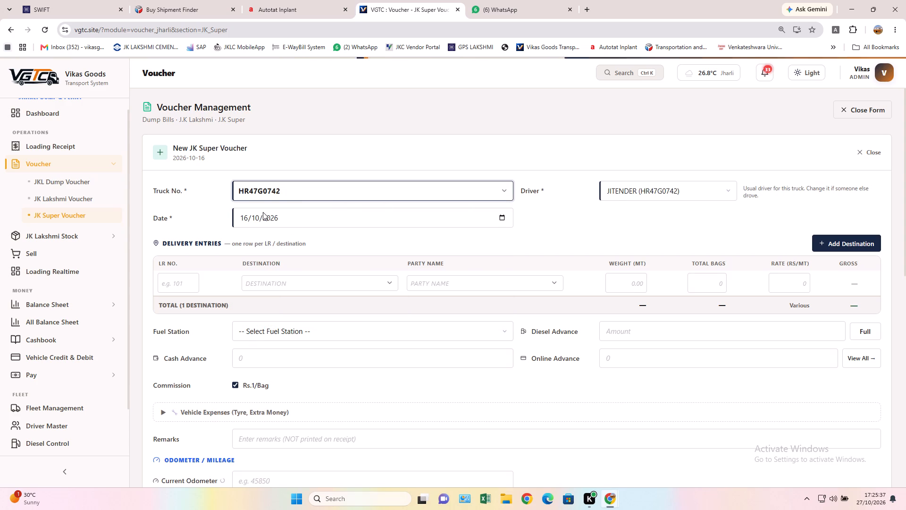
left_click(244, 220)
key("2")
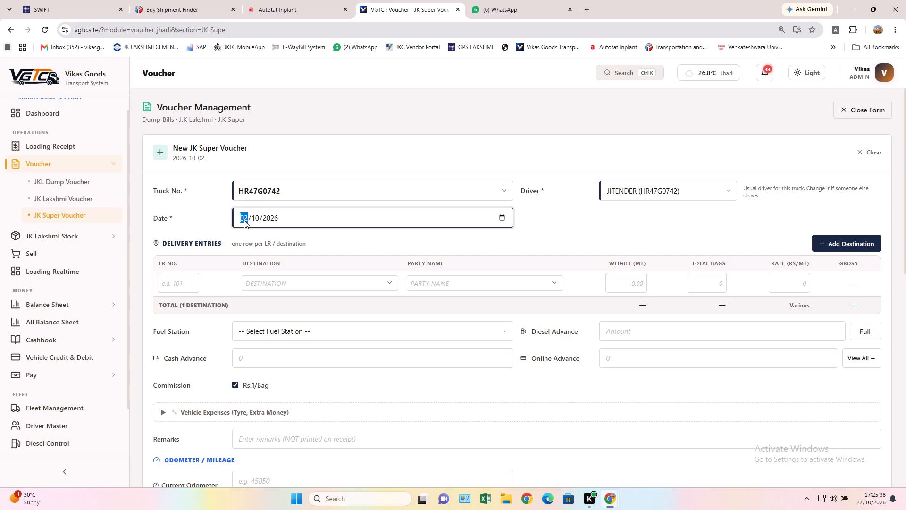
key("4")
left_click(243, 222)
type("27")
Fill in the delivery entry from the Autotat Inplant loading receipt: LR 1842, destination JIND, with a weight of 13 MT.
left_click(173, 280)
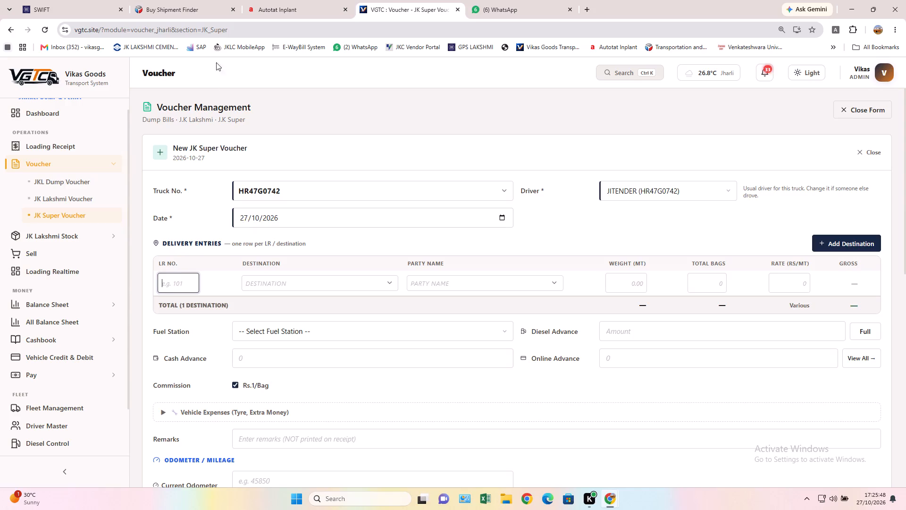
left_click(266, 0)
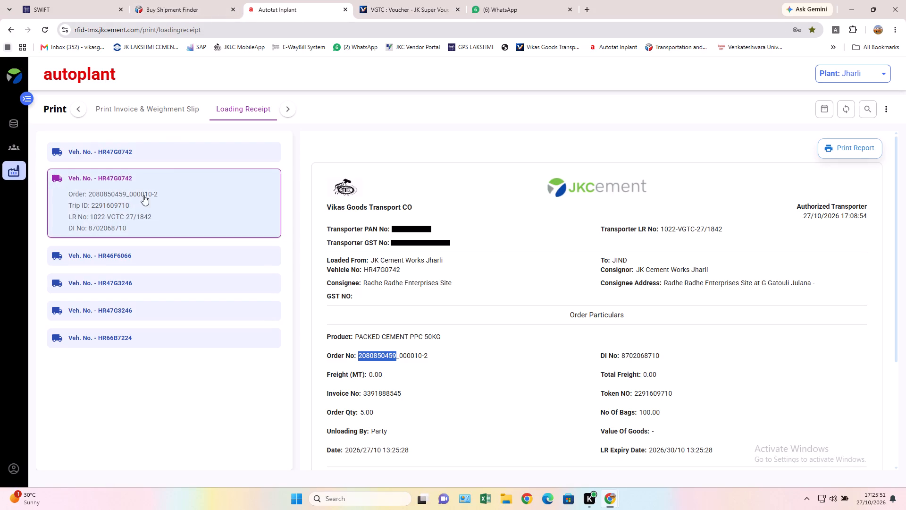
left_click(391, 4)
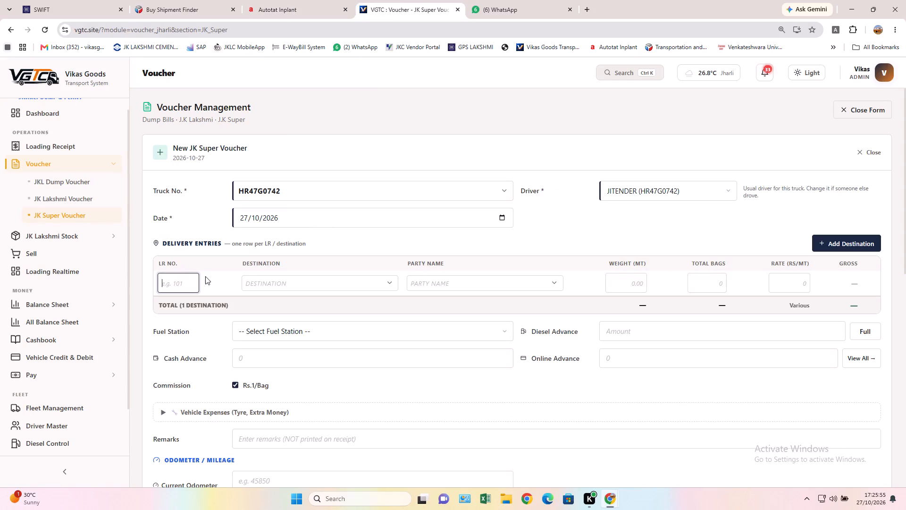
type("1842")
left_click(310, 286)
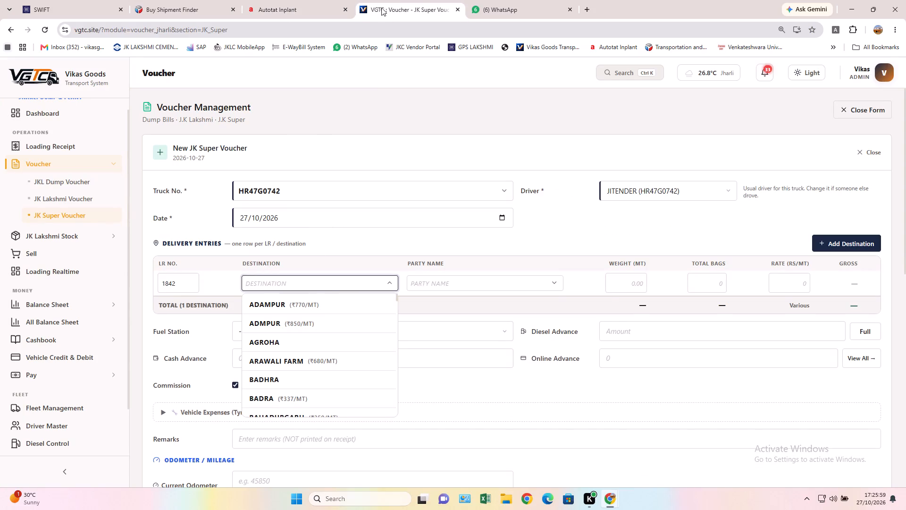
left_click(309, 0)
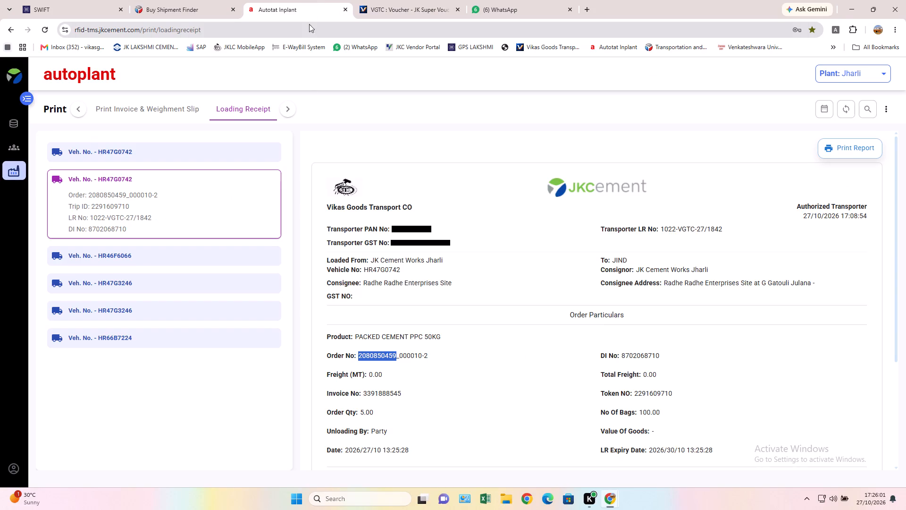
left_click(420, 8)
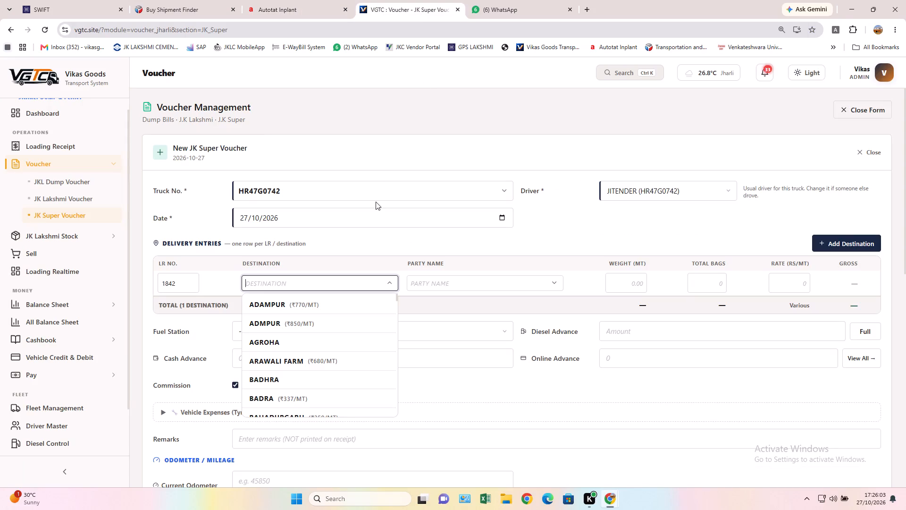
type("JIN")
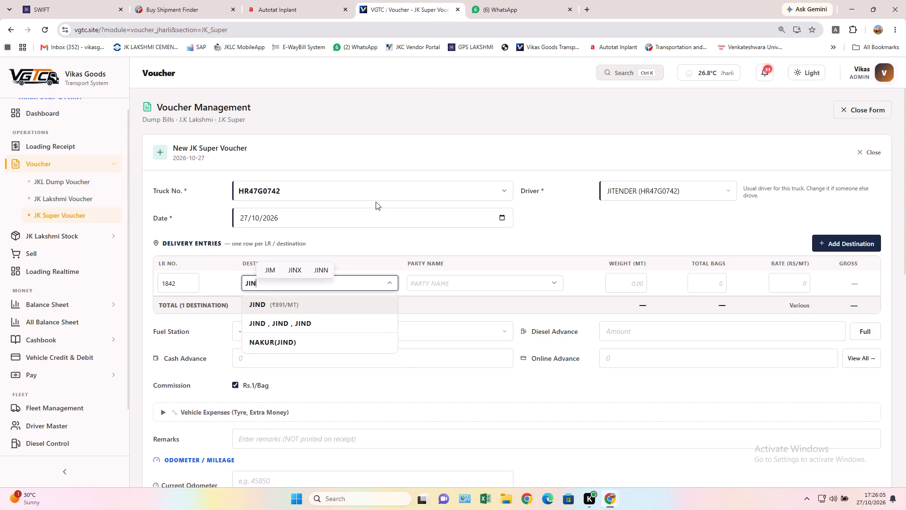
key("d")
left_click(607, 281)
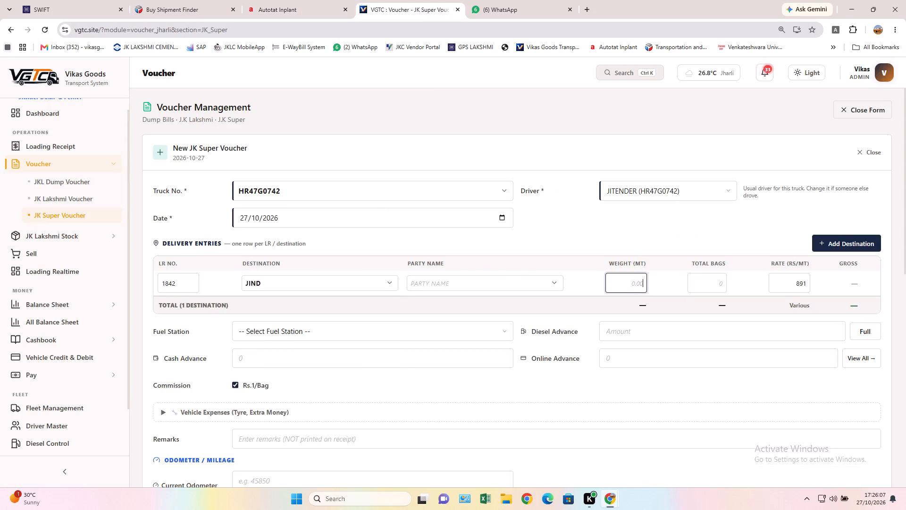
type("13")
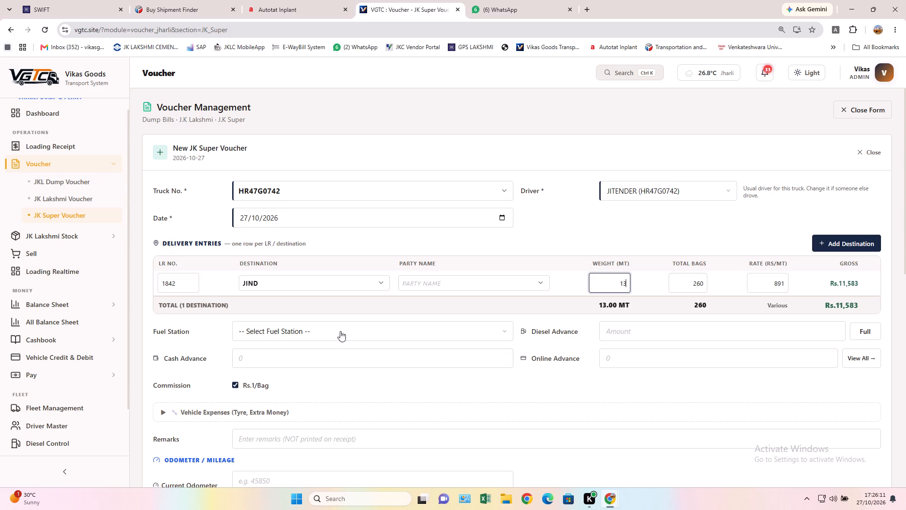
left_click(334, 361)
type("1200")
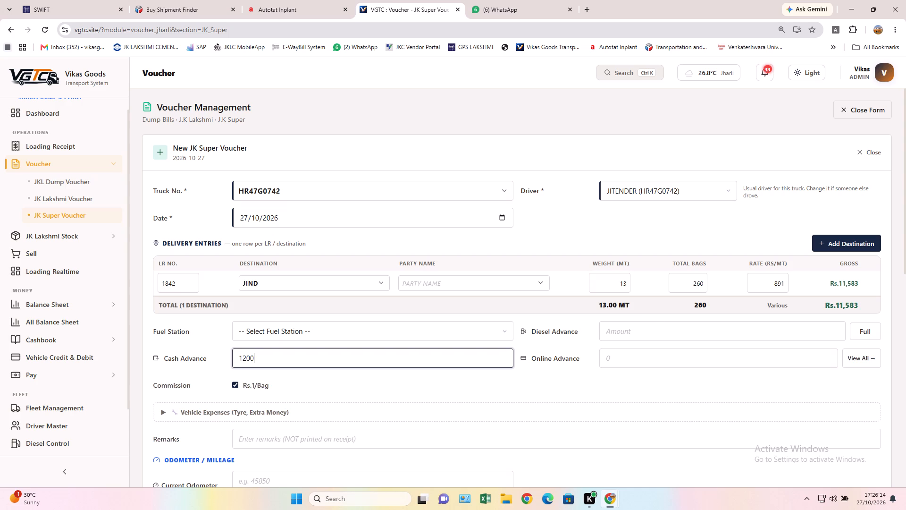
scroll(342, 360, "down", 3)
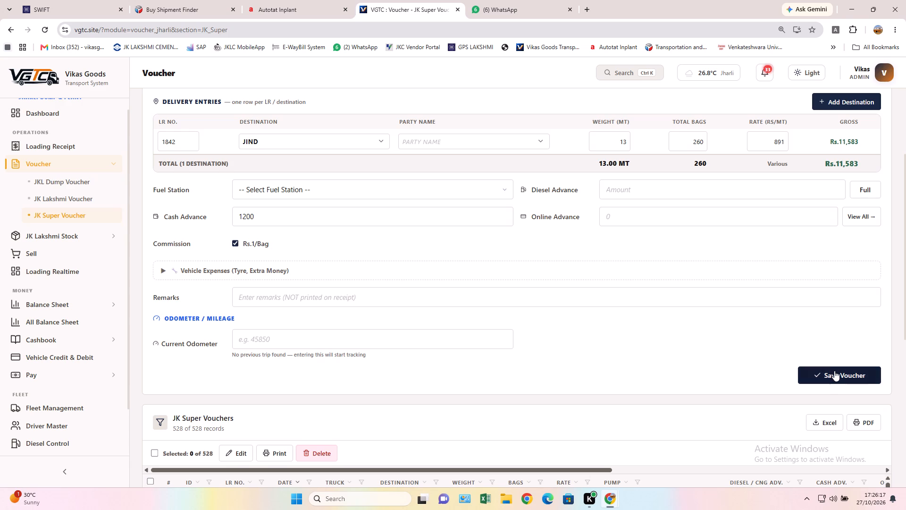
left_click(834, 371)
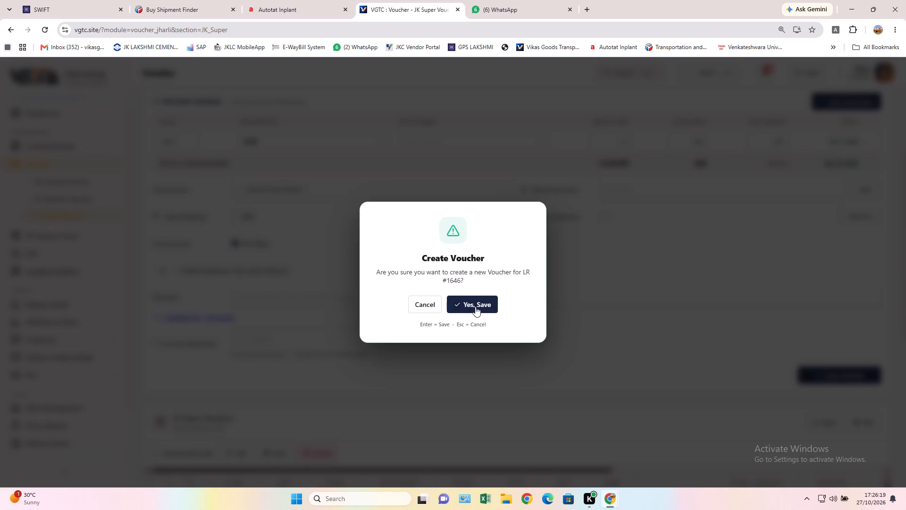
left_click(476, 303)
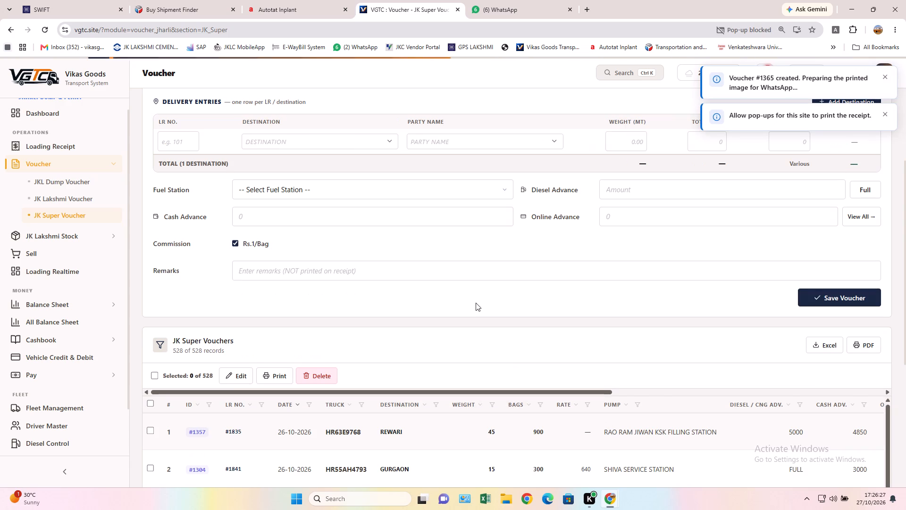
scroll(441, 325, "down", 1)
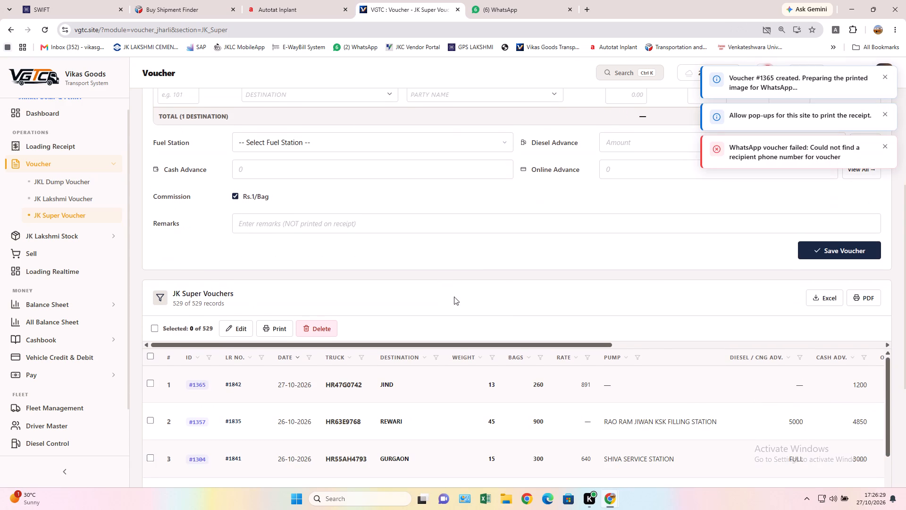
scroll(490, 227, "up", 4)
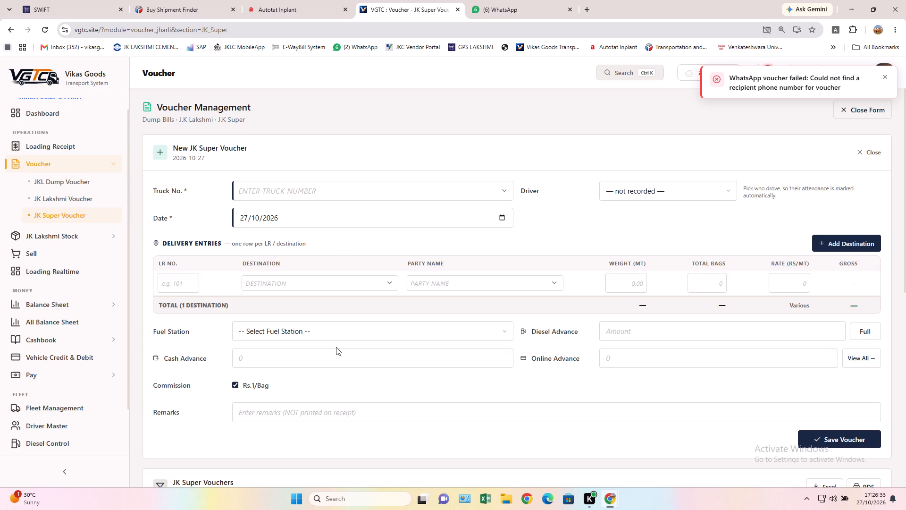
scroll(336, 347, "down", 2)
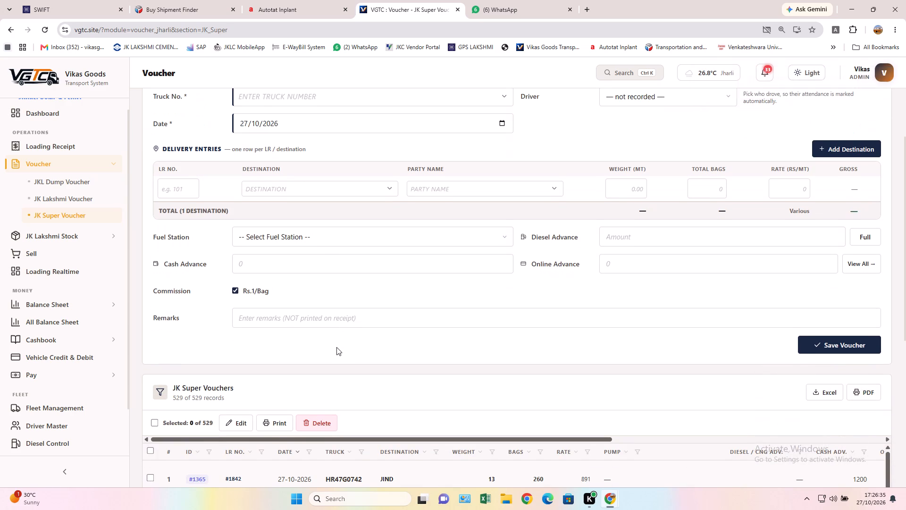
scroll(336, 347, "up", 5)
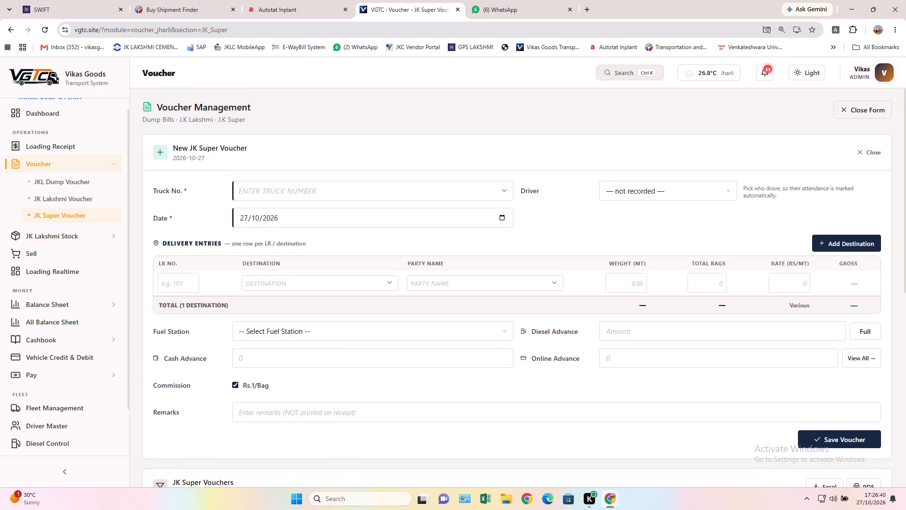
Enter a cash advance of 130000 in the blank JK Super voucher form dated 27/10/2026.
left_click(263, 351)
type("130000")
scroll(266, 350, "down", 2)
scroll(266, 348, "up", 4)
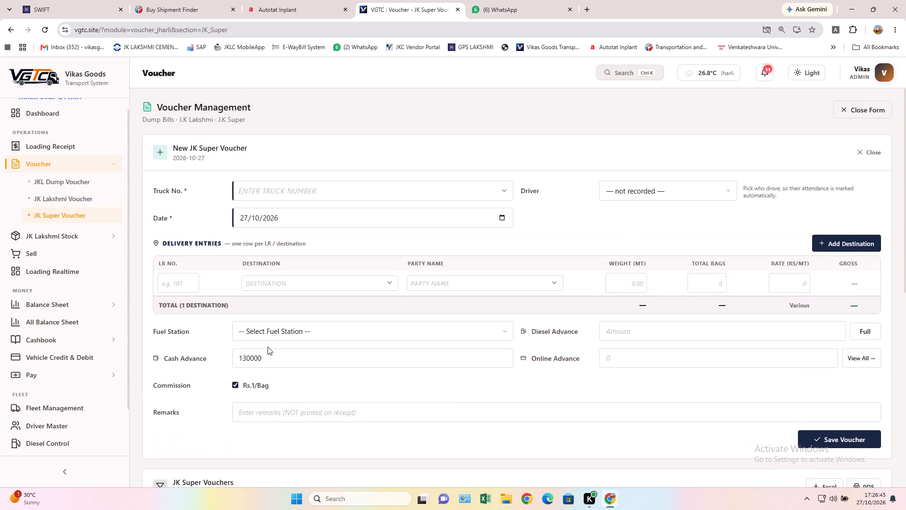
Clear the cash advance amount left in the otherwise blank new JK Super voucher form.
scroll(268, 347, "down", 5)
scroll(268, 347, "up", 7)
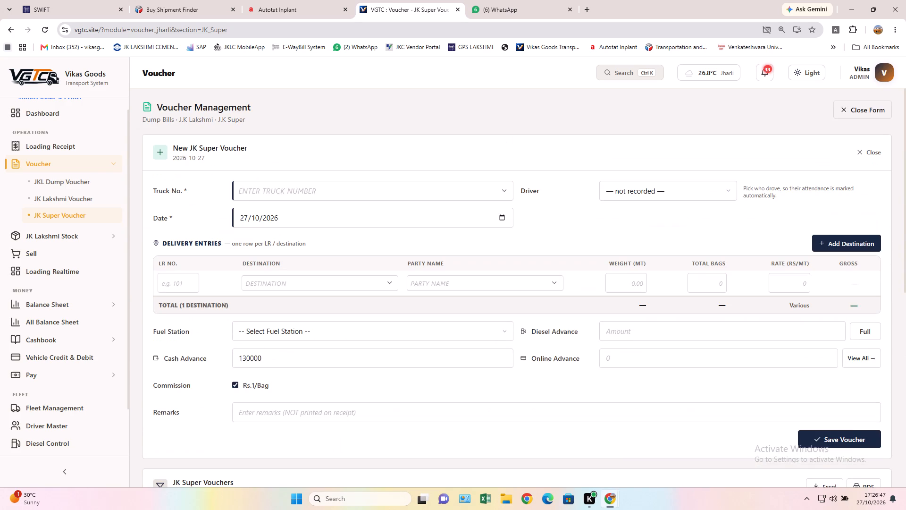
key("BackSpace")
key("BackSpace")
key("BackSpace")
key("BackSpace")
key("BackSpace")
key("BackSpace")
key("BackSpace")
key("BackSpace")
key("BackSpace")
key("BackSpace")
key("BackSpace")
key("BackSpace")
key("BackSpace")
key("BackSpace")
key("BackSpace")
key("BackSpace")
key("BackSpace")
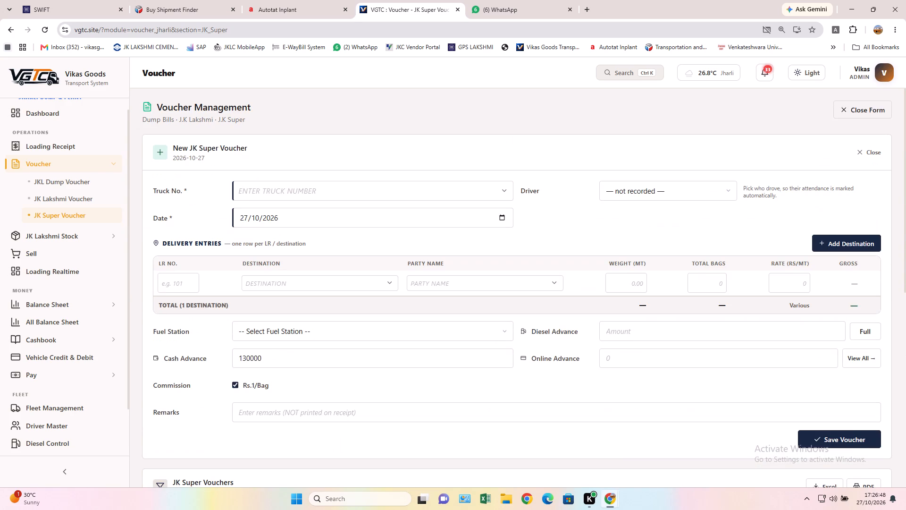
left_click(276, 353)
key("BackSpace")
key("BackSpace")
key("BackSpace")
key("BackSpace")
key("BackSpace")
key("BackSpace")
key("BackSpace")
key("BackSpace")
key("BackSpace")
key("BackSpace")
key("BackSpace")
key("BackSpace")
key("BackSpace")
key("BackSpace")
key("BackSpace")
key("BackSpace")
key("BackSpace")
key("BackSpace")
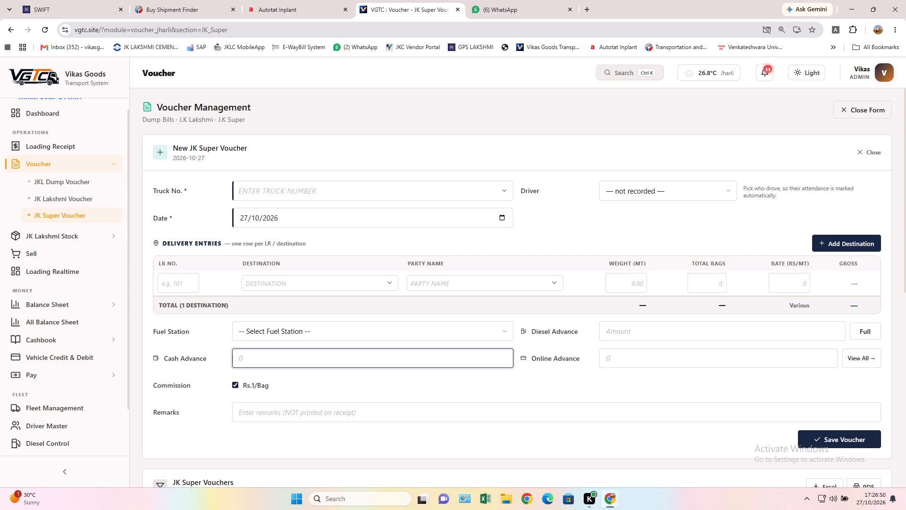
scroll(332, 216, "up", 11)
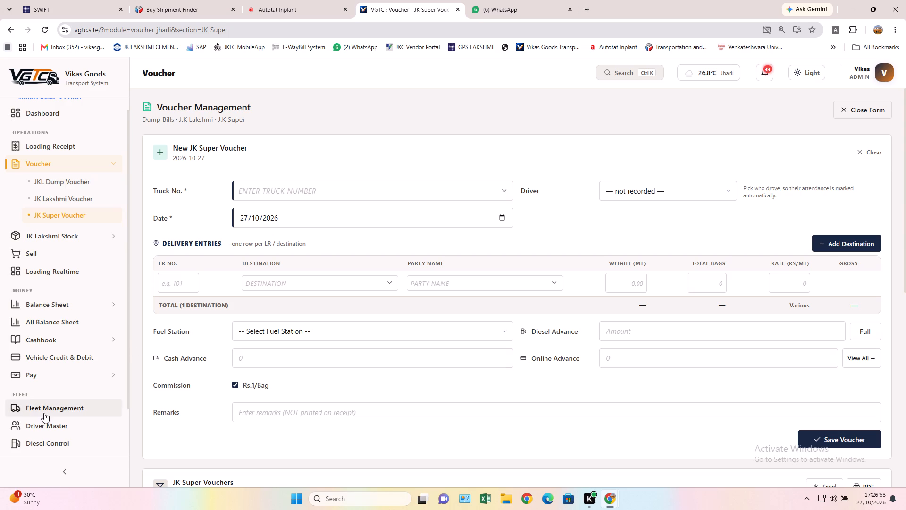
Open the Cashbook's full ledger.
left_click(70, 337)
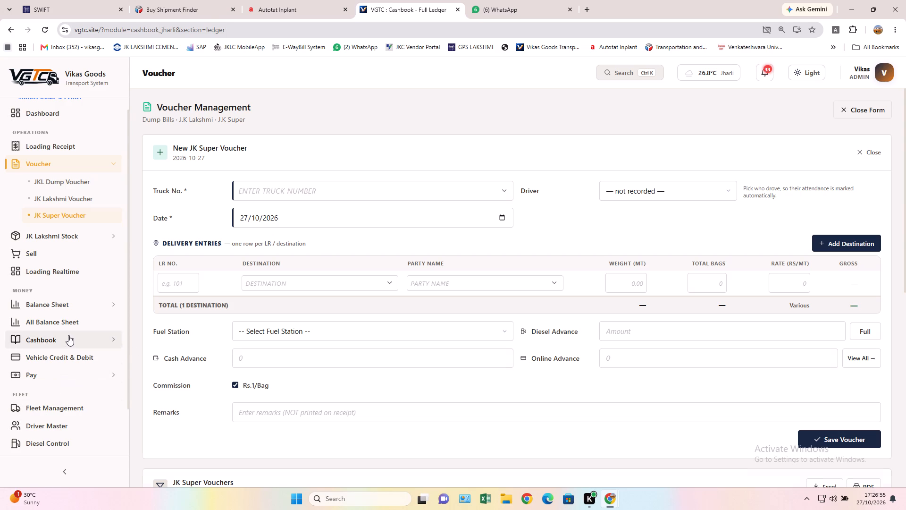